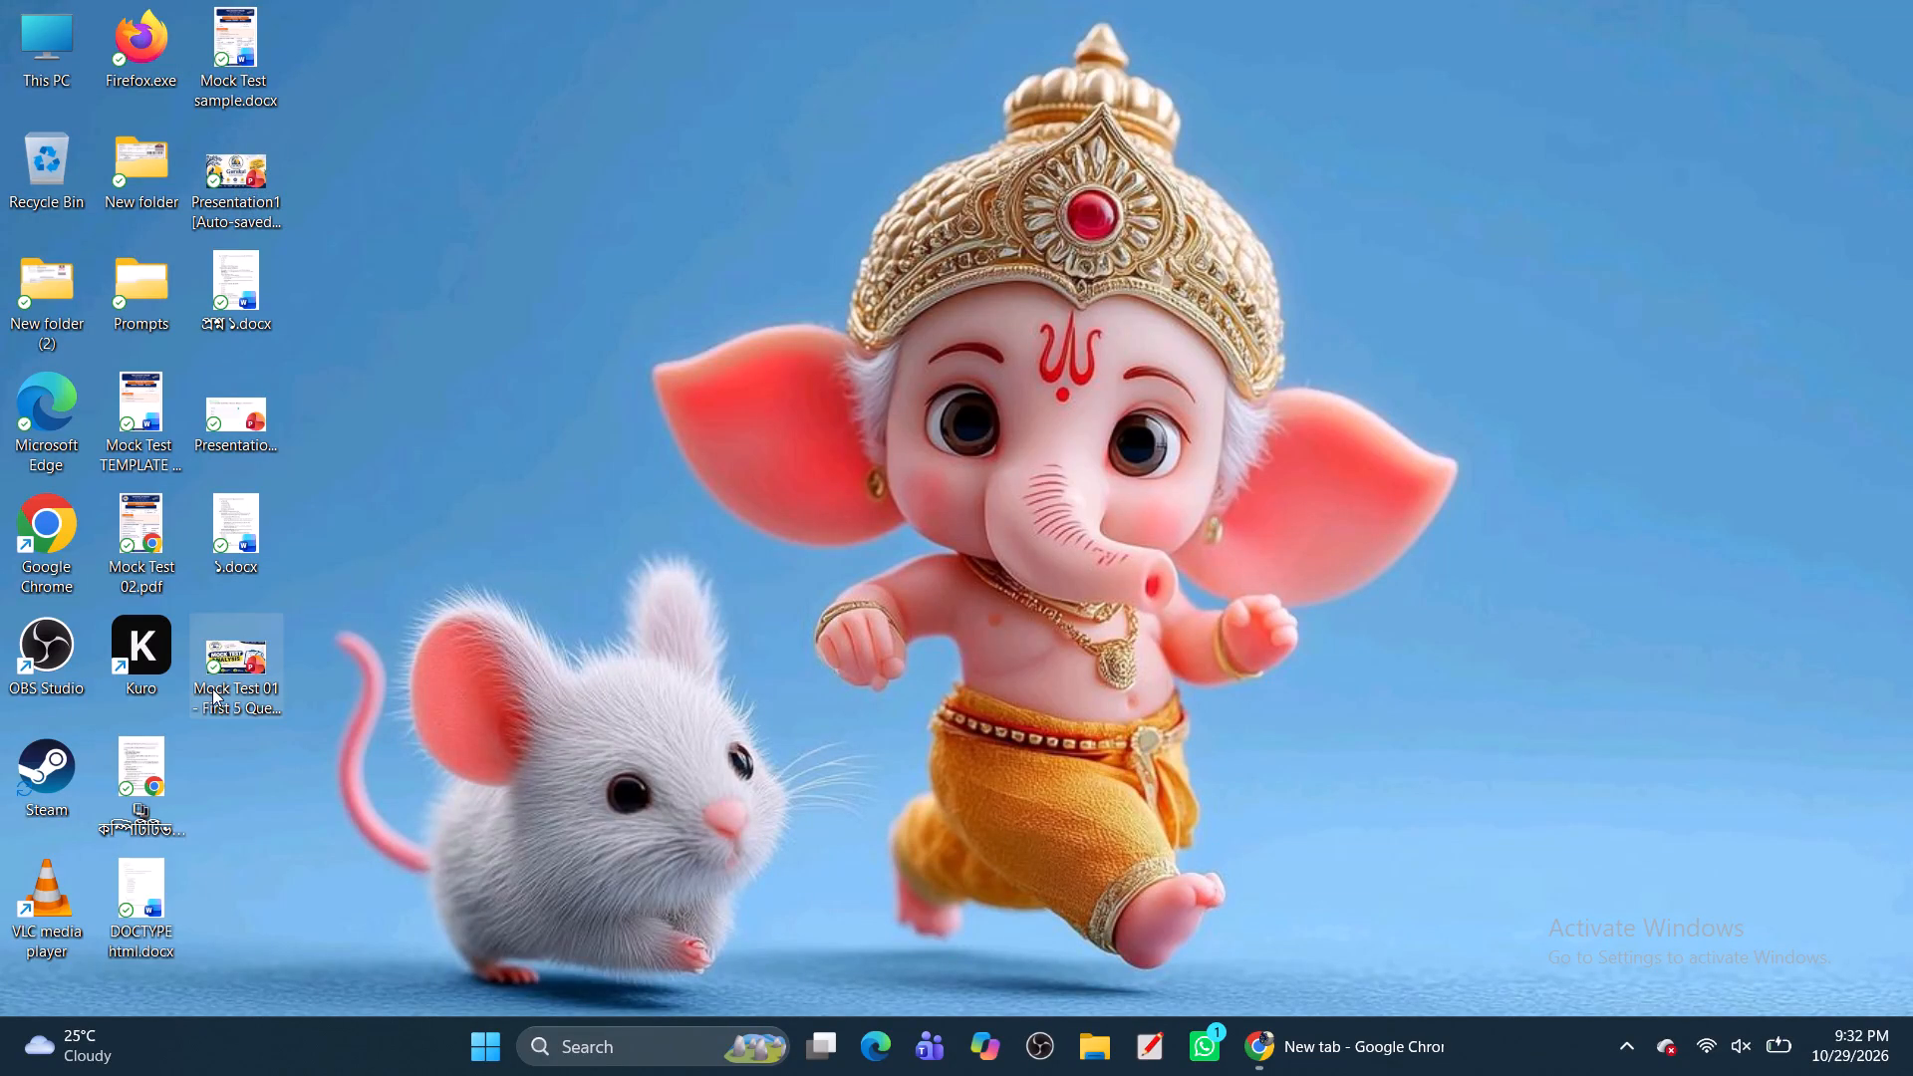
{"action": "double_click", "coordinate": [22, 543]}
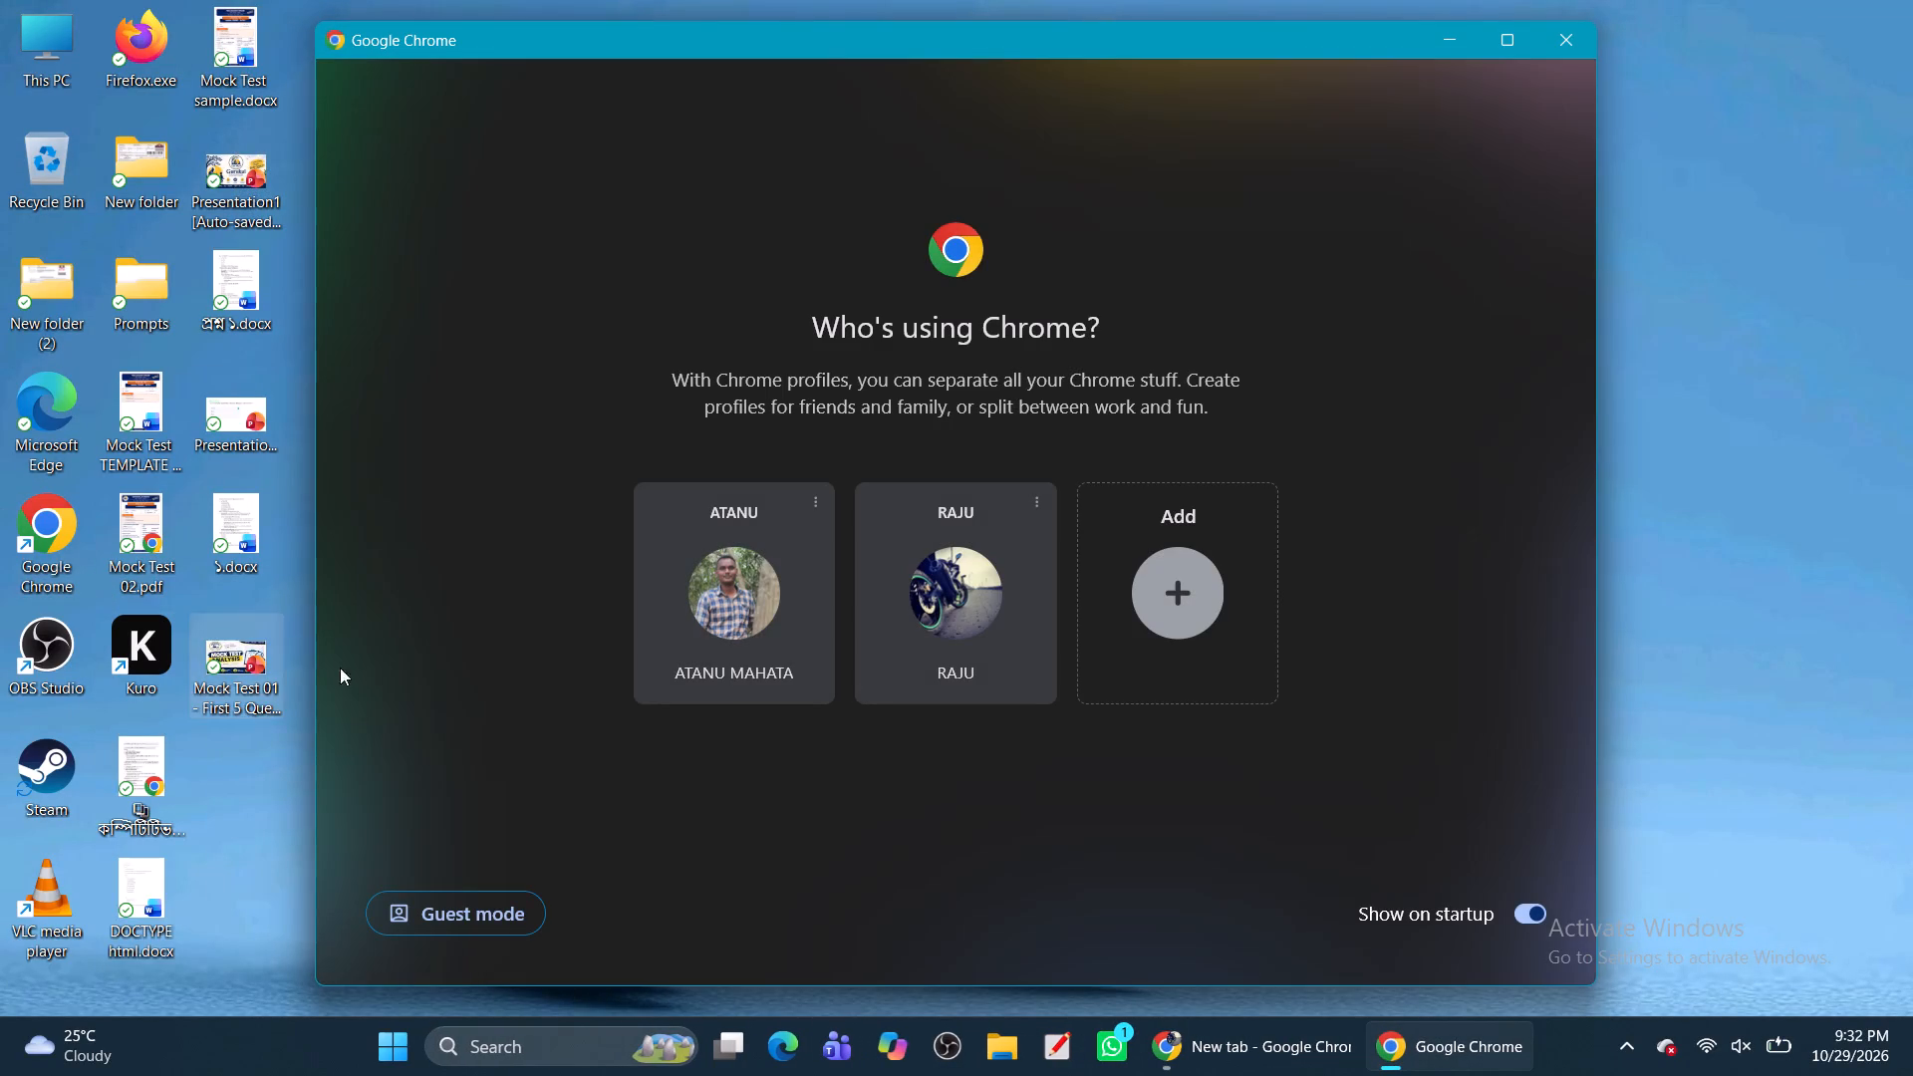
{"action": "left_click", "coordinate": [998, 574]}
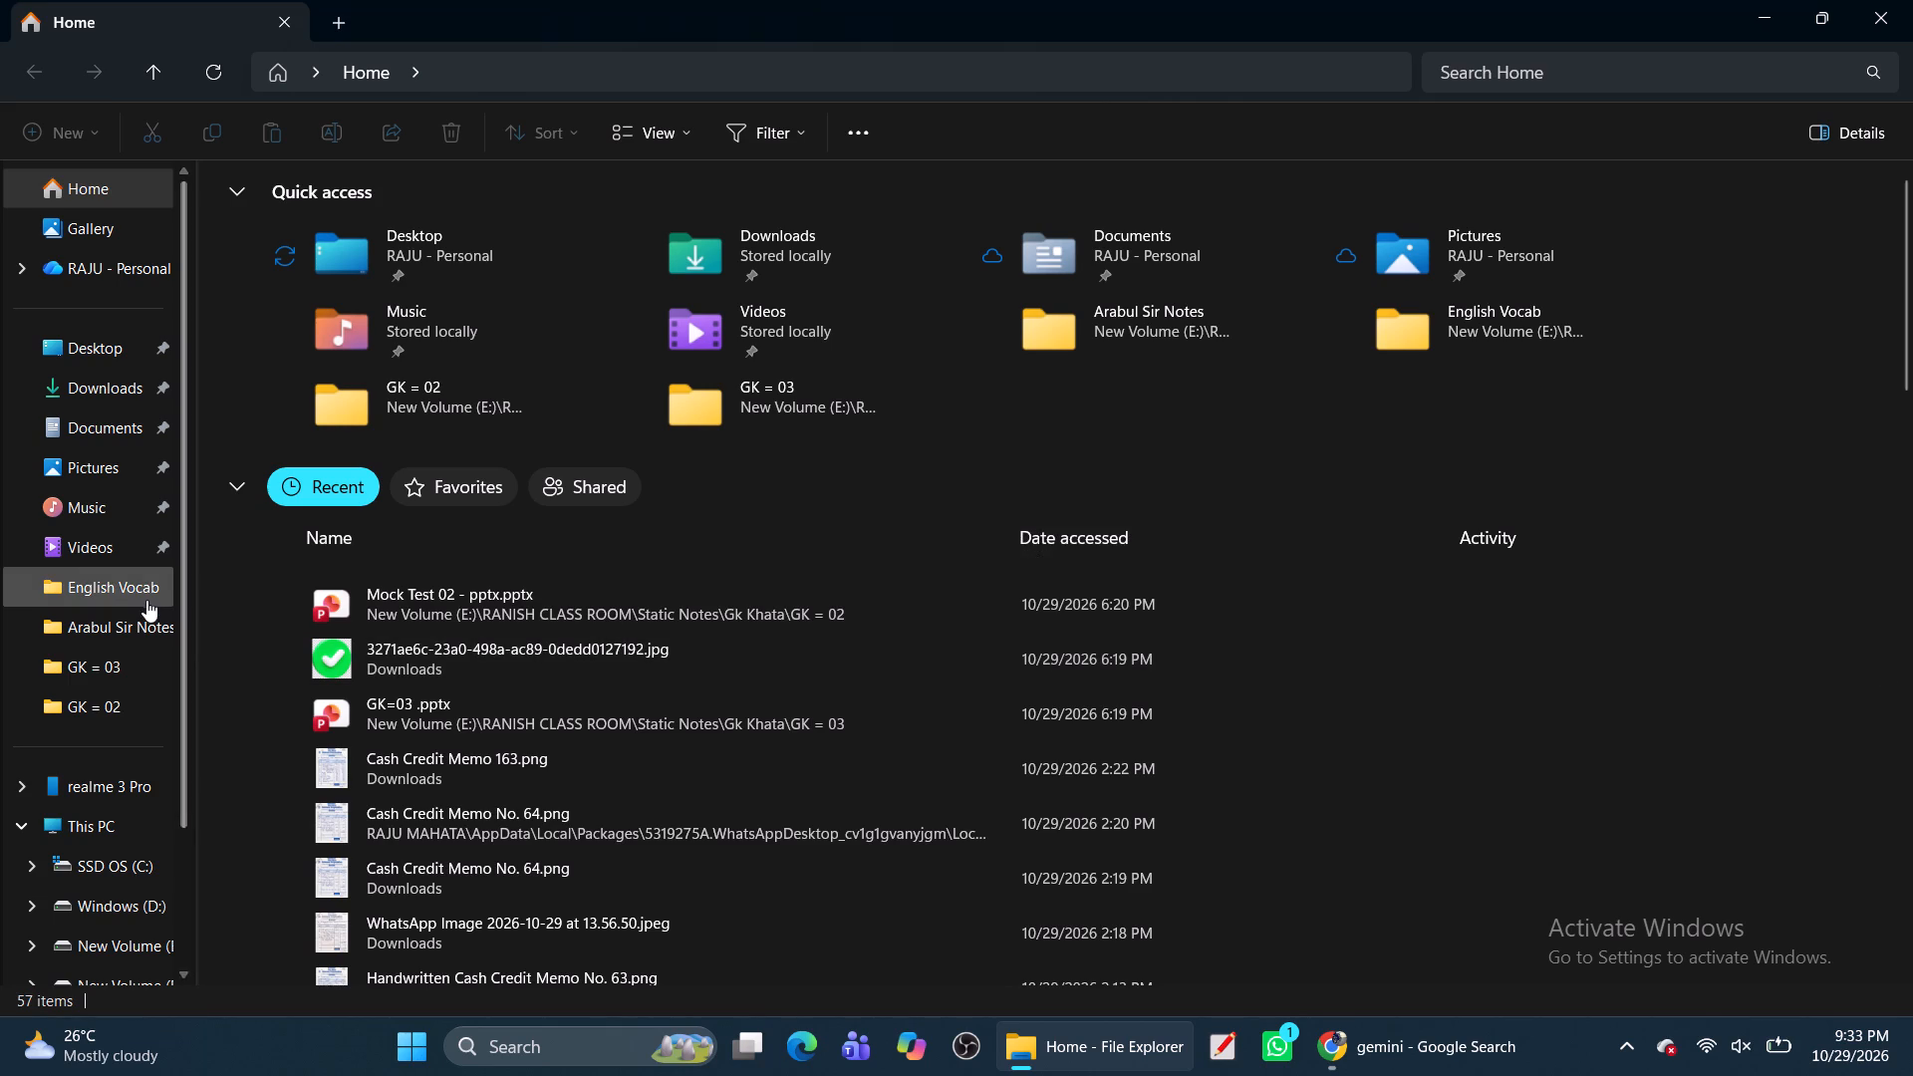
{"action": "left_click", "coordinate": [129, 821]}
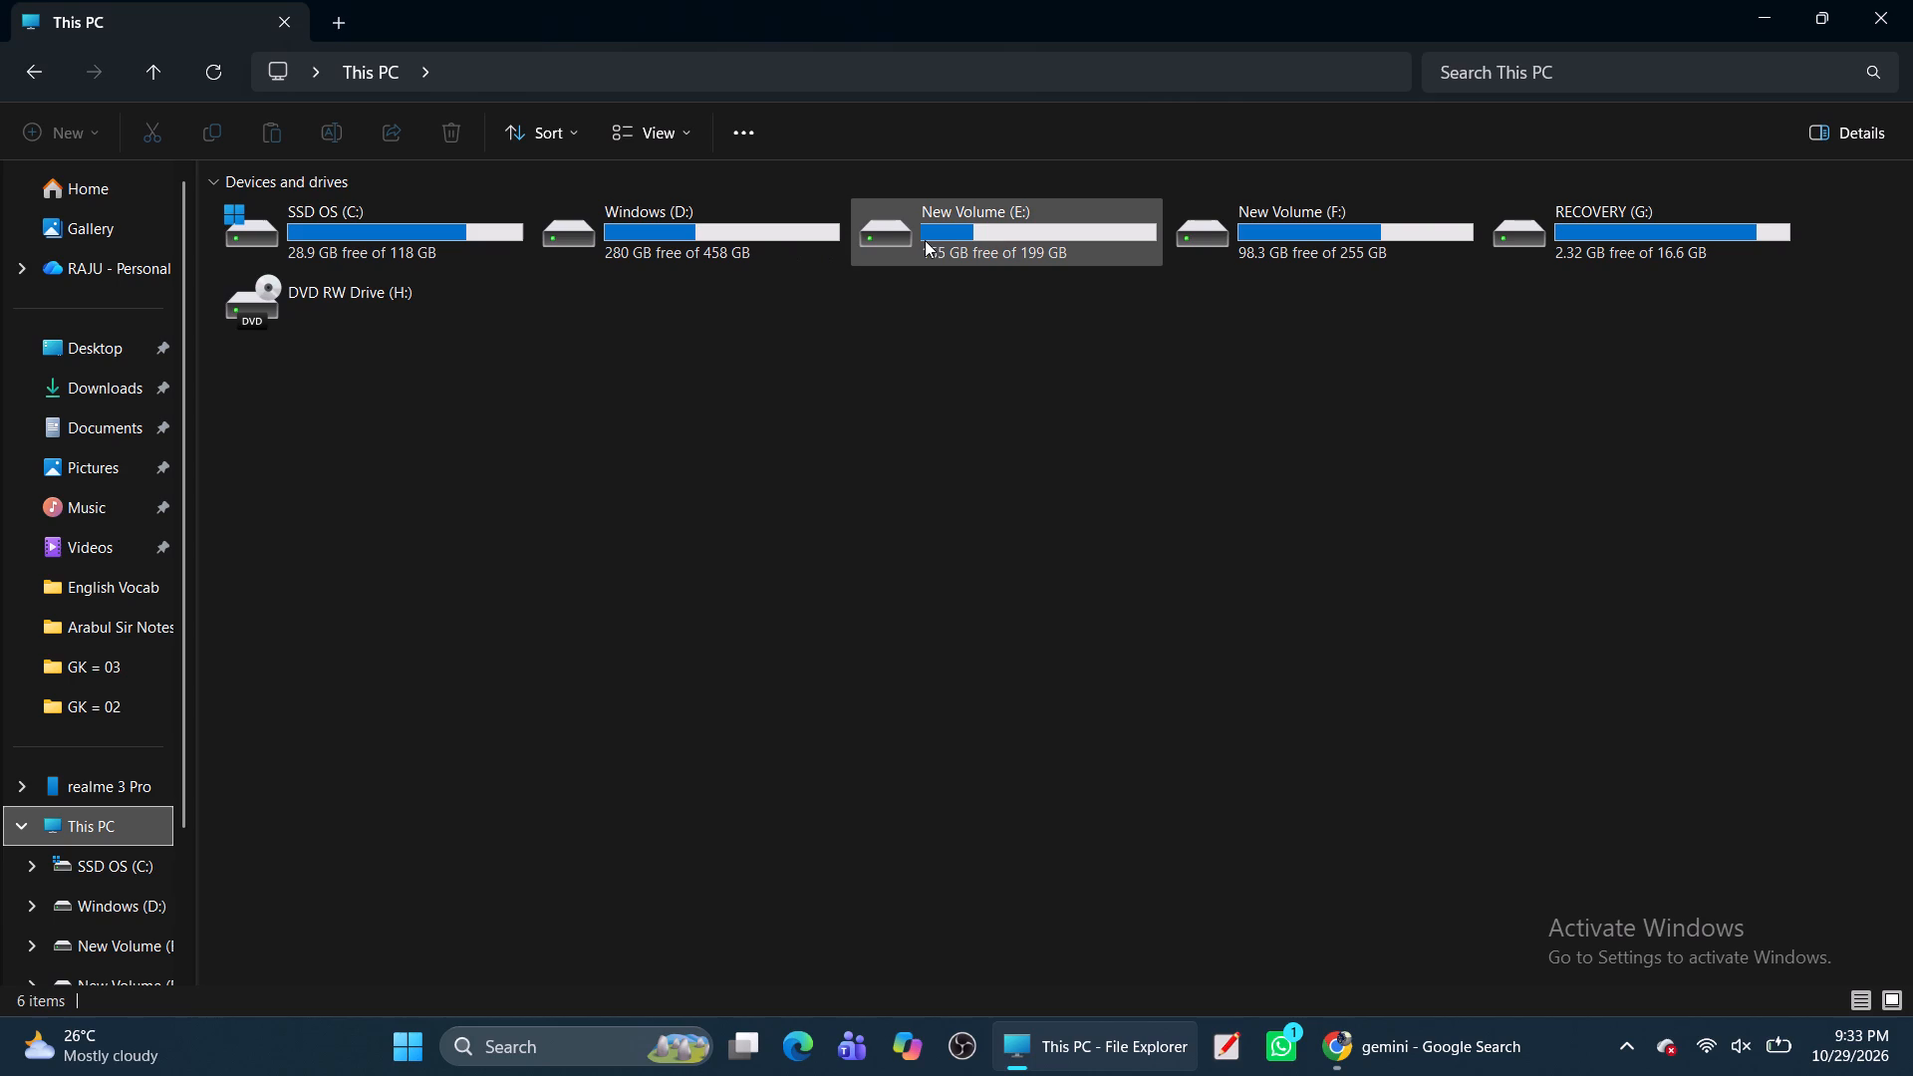
{"action": "left_click", "coordinate": [1019, 222]}
{"action": "double_click", "coordinate": [1019, 222]}
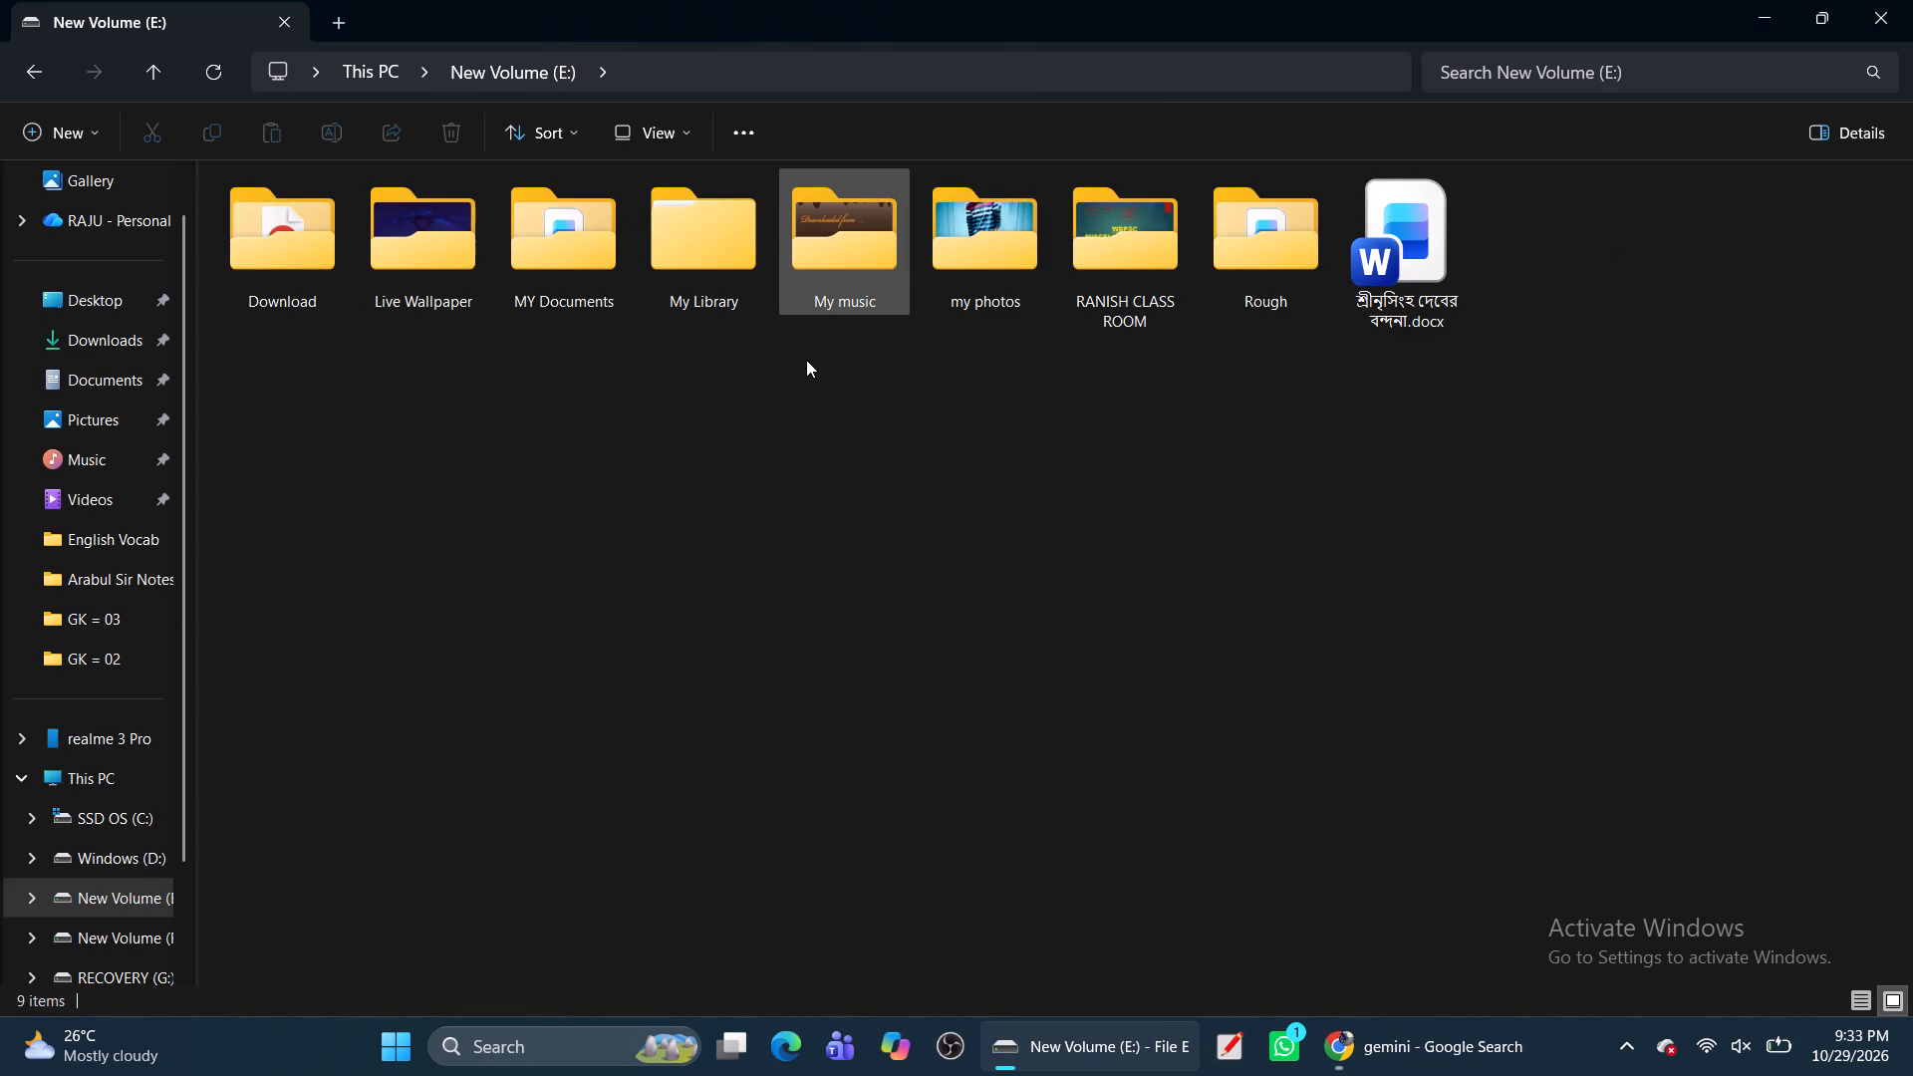
{"action": "double_click", "coordinate": [1108, 287]}
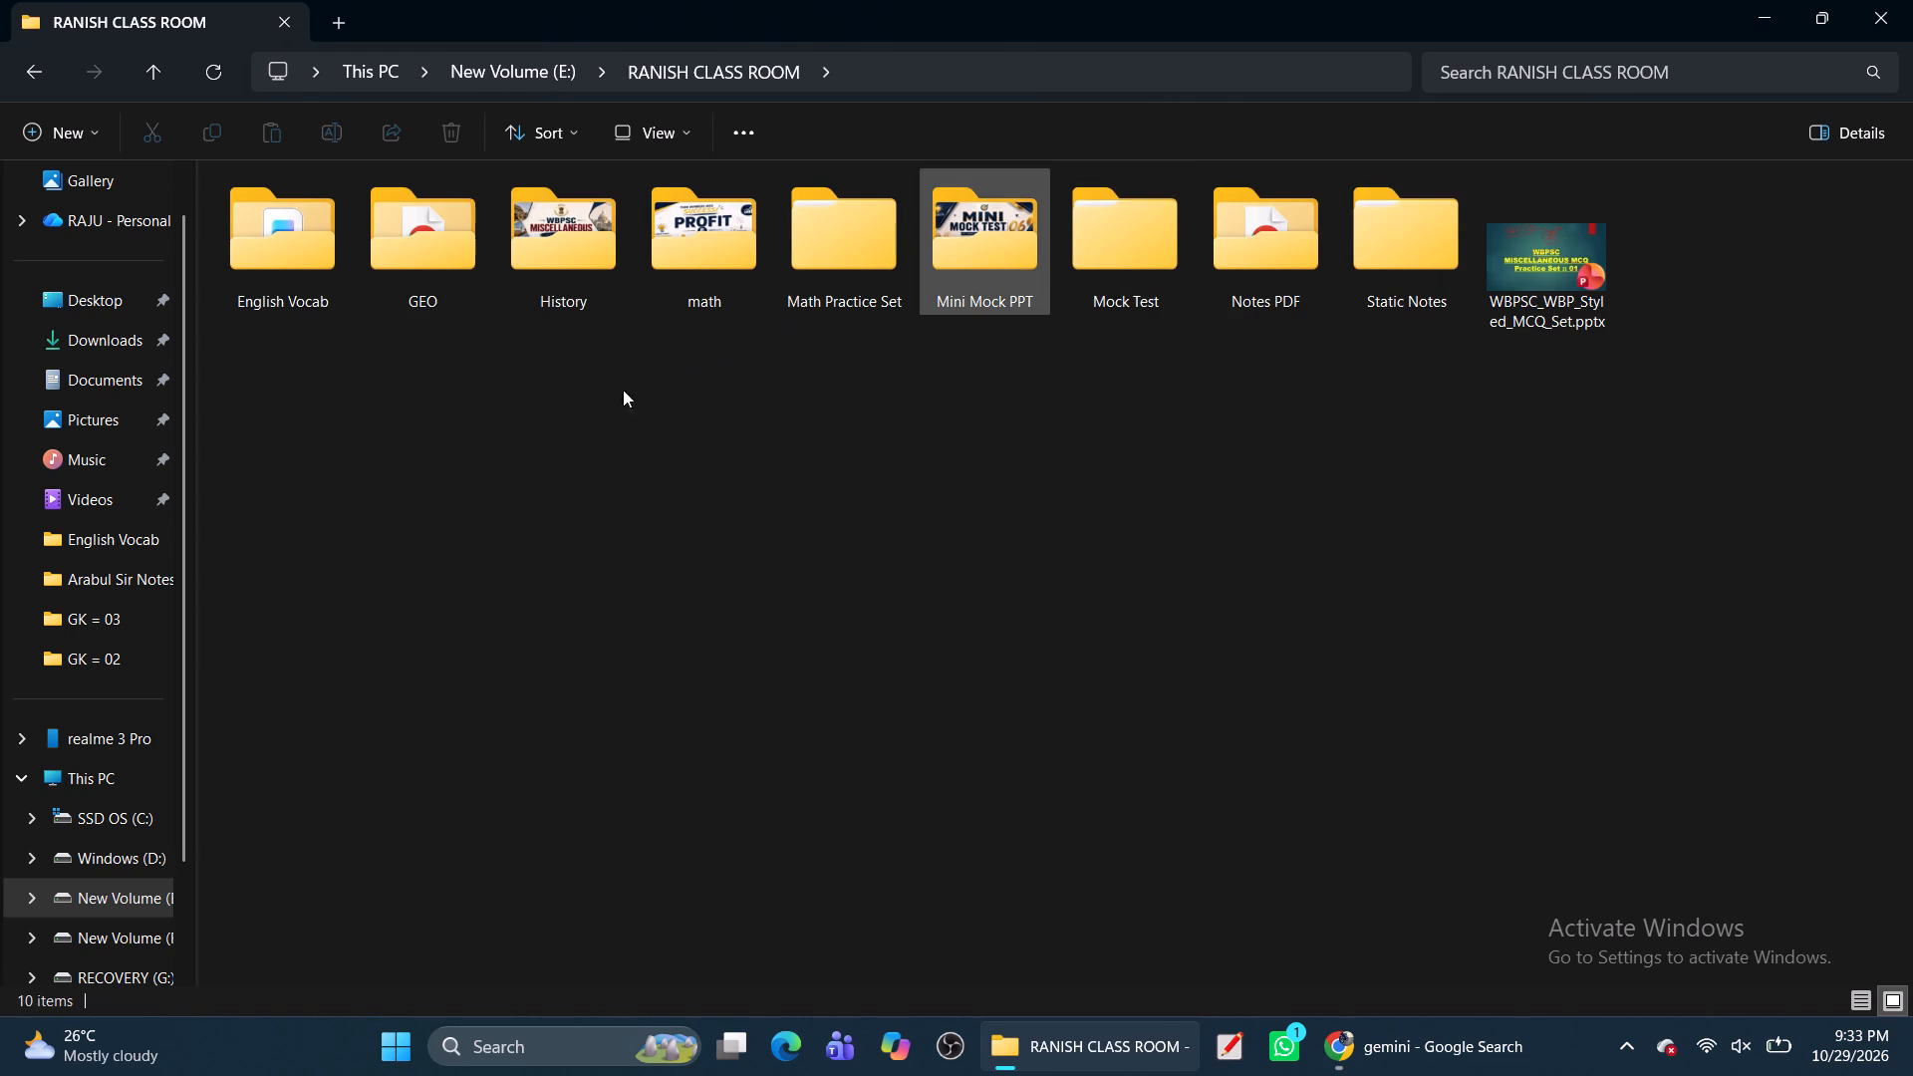
{"action": "double_click", "coordinate": [284, 257]}
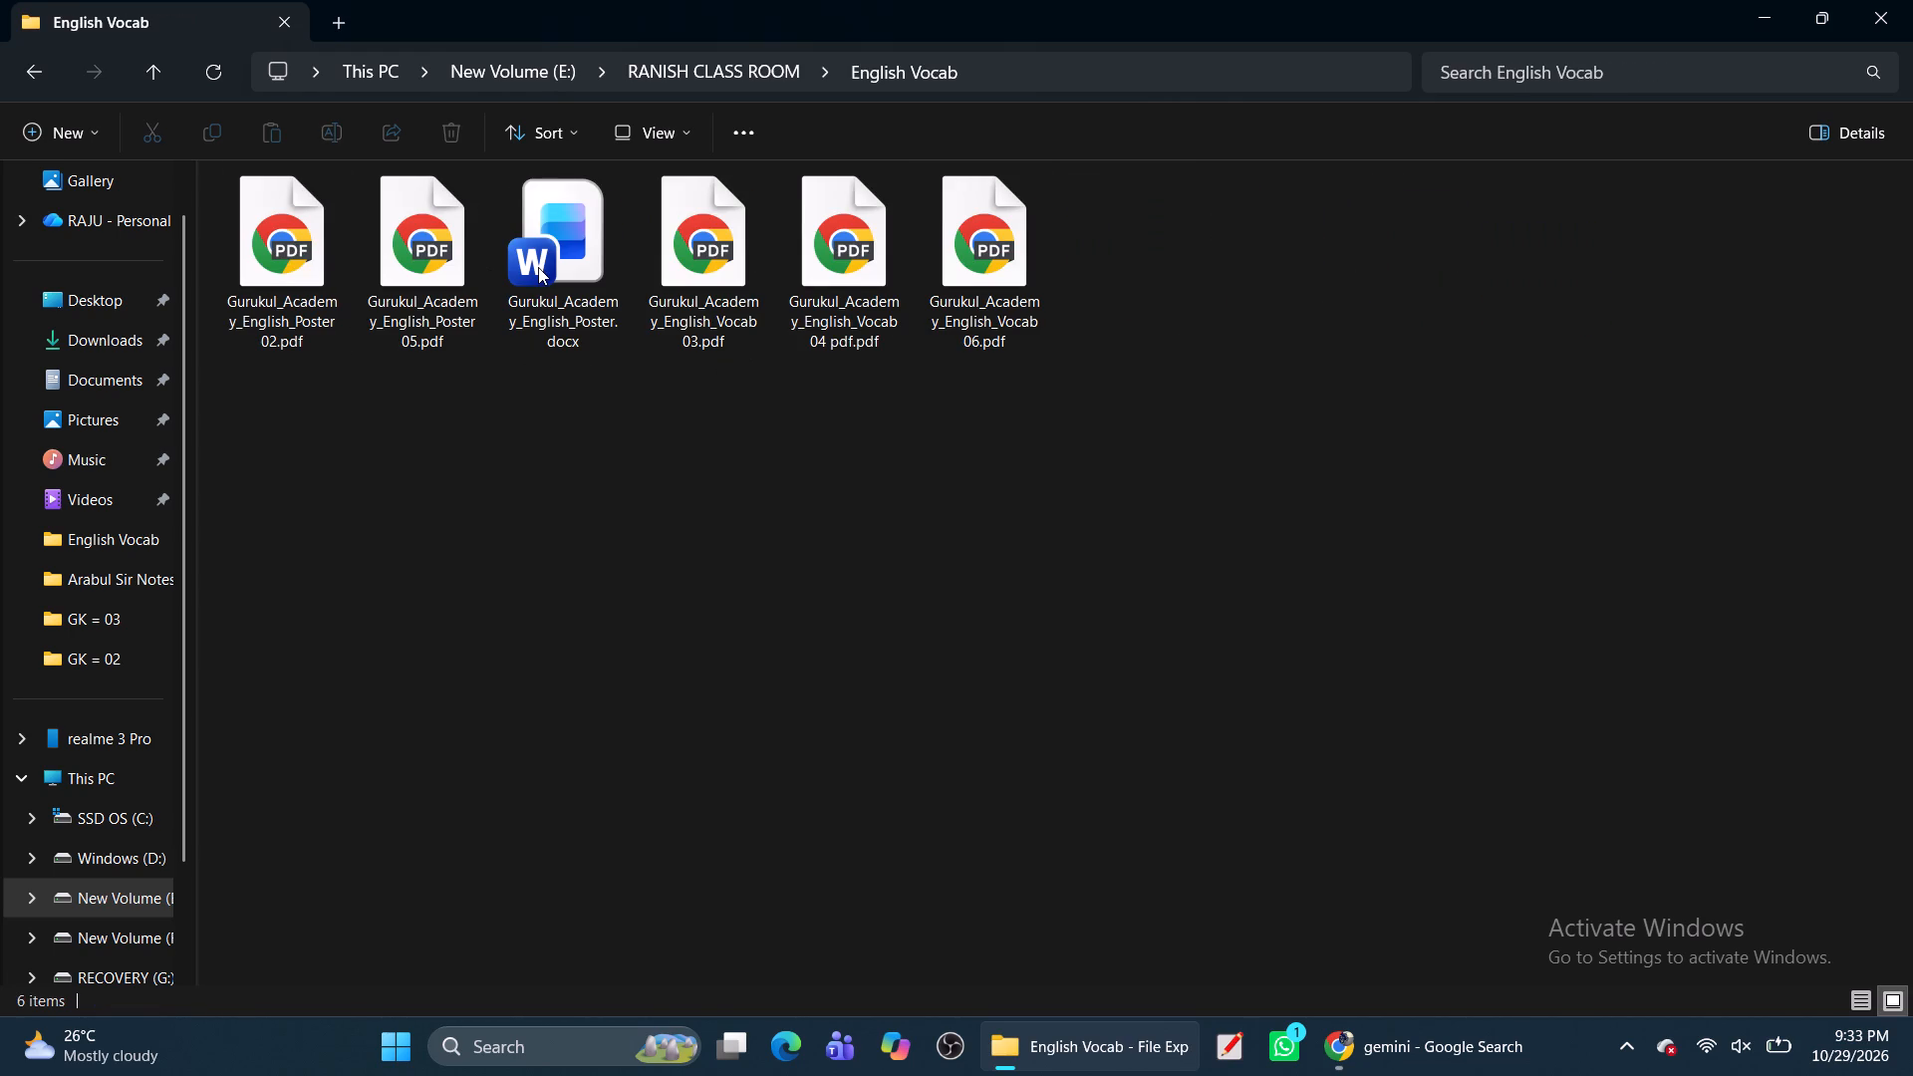
{"action": "double_click", "coordinate": [538, 267]}
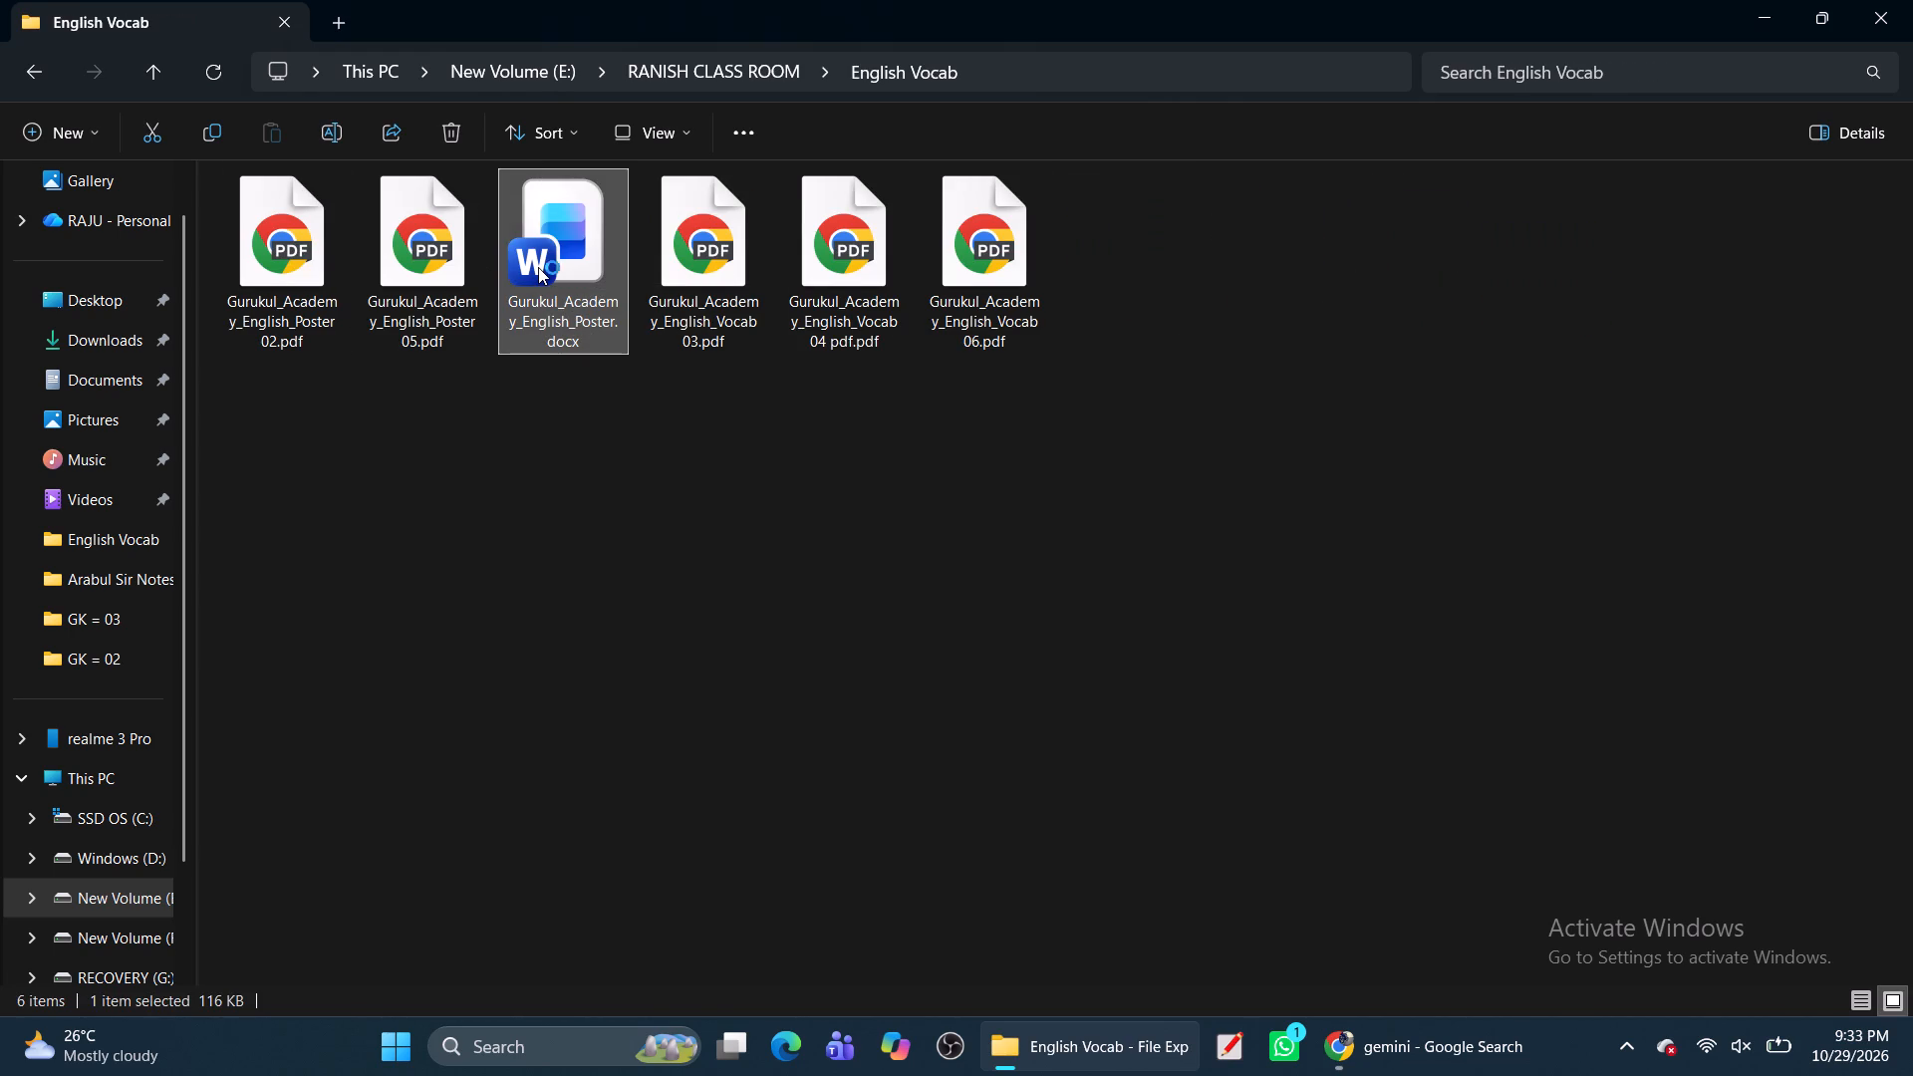
{"action": "double_click", "coordinate": [538, 267]}
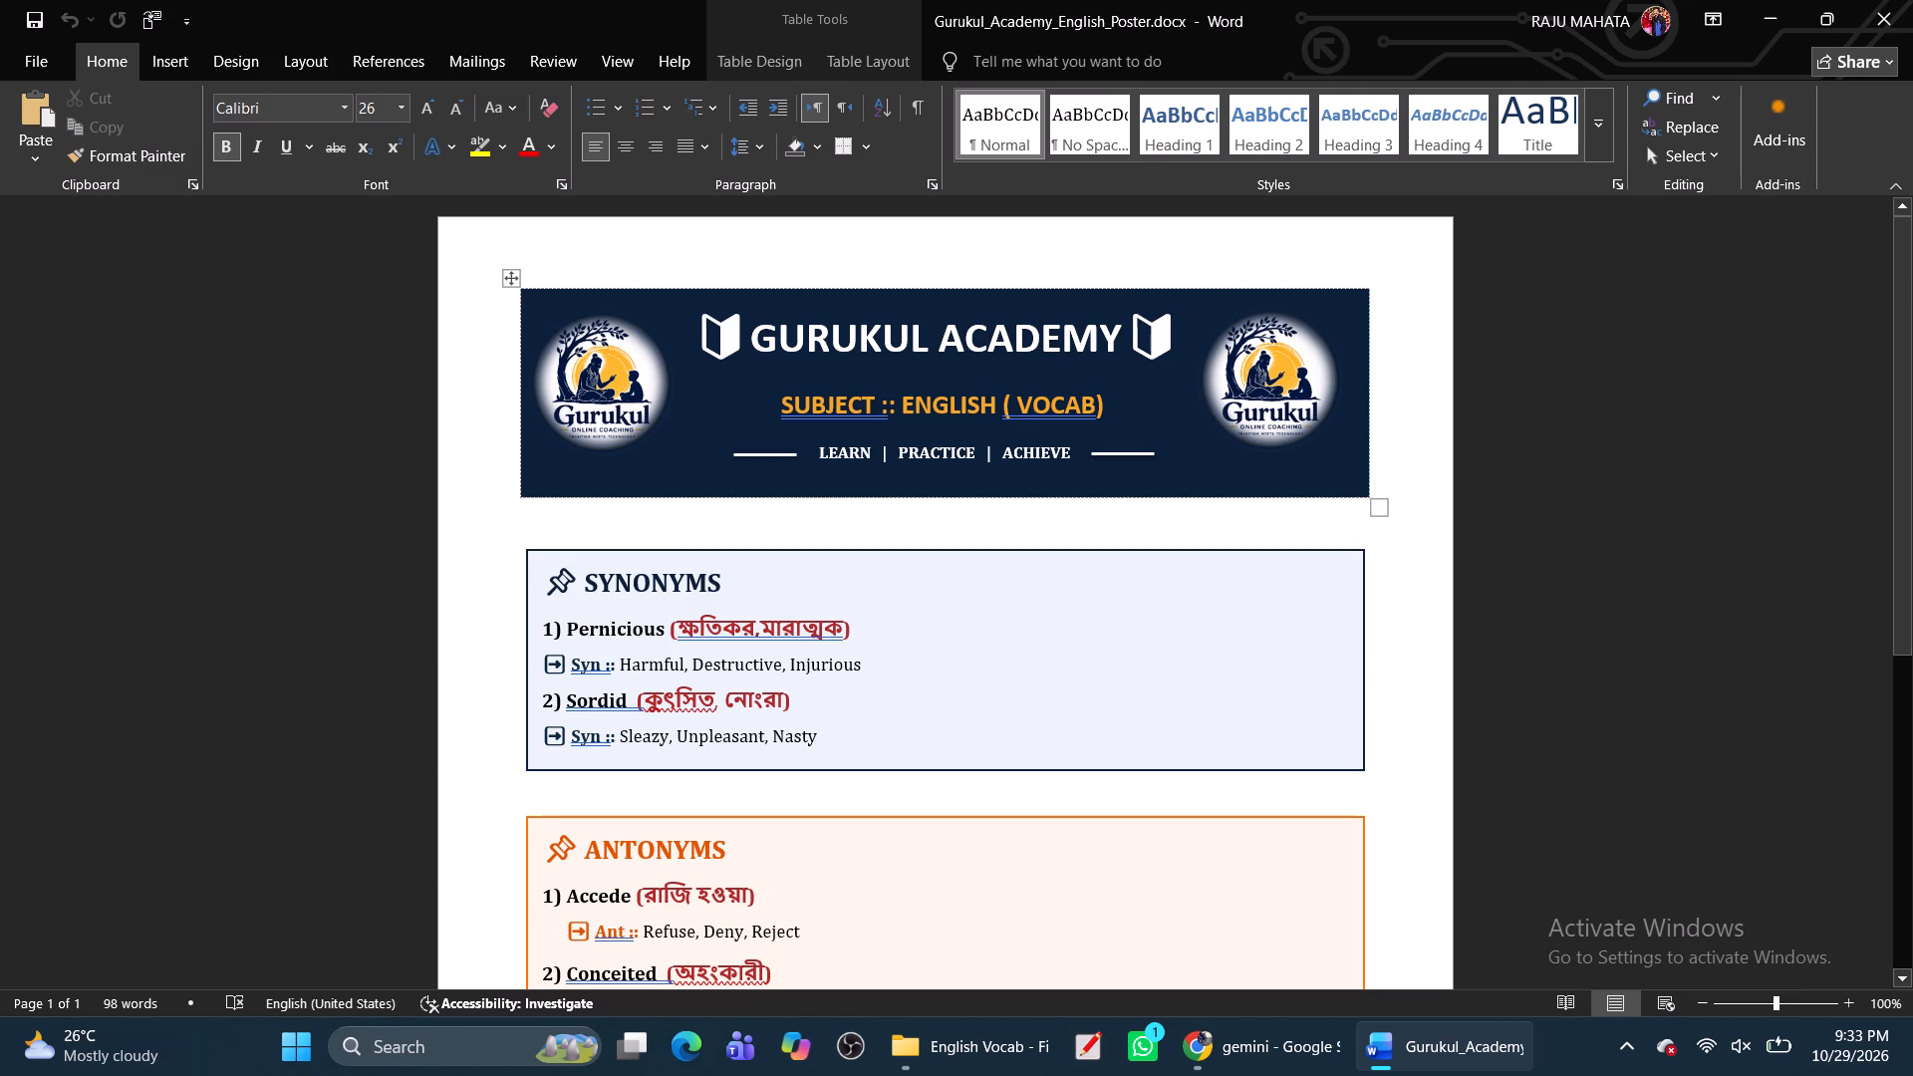
Place the text cursor in the word Pernicious in the first entry of the SYNONYMS box.
{"action": "left_click", "coordinate": [660, 630]}
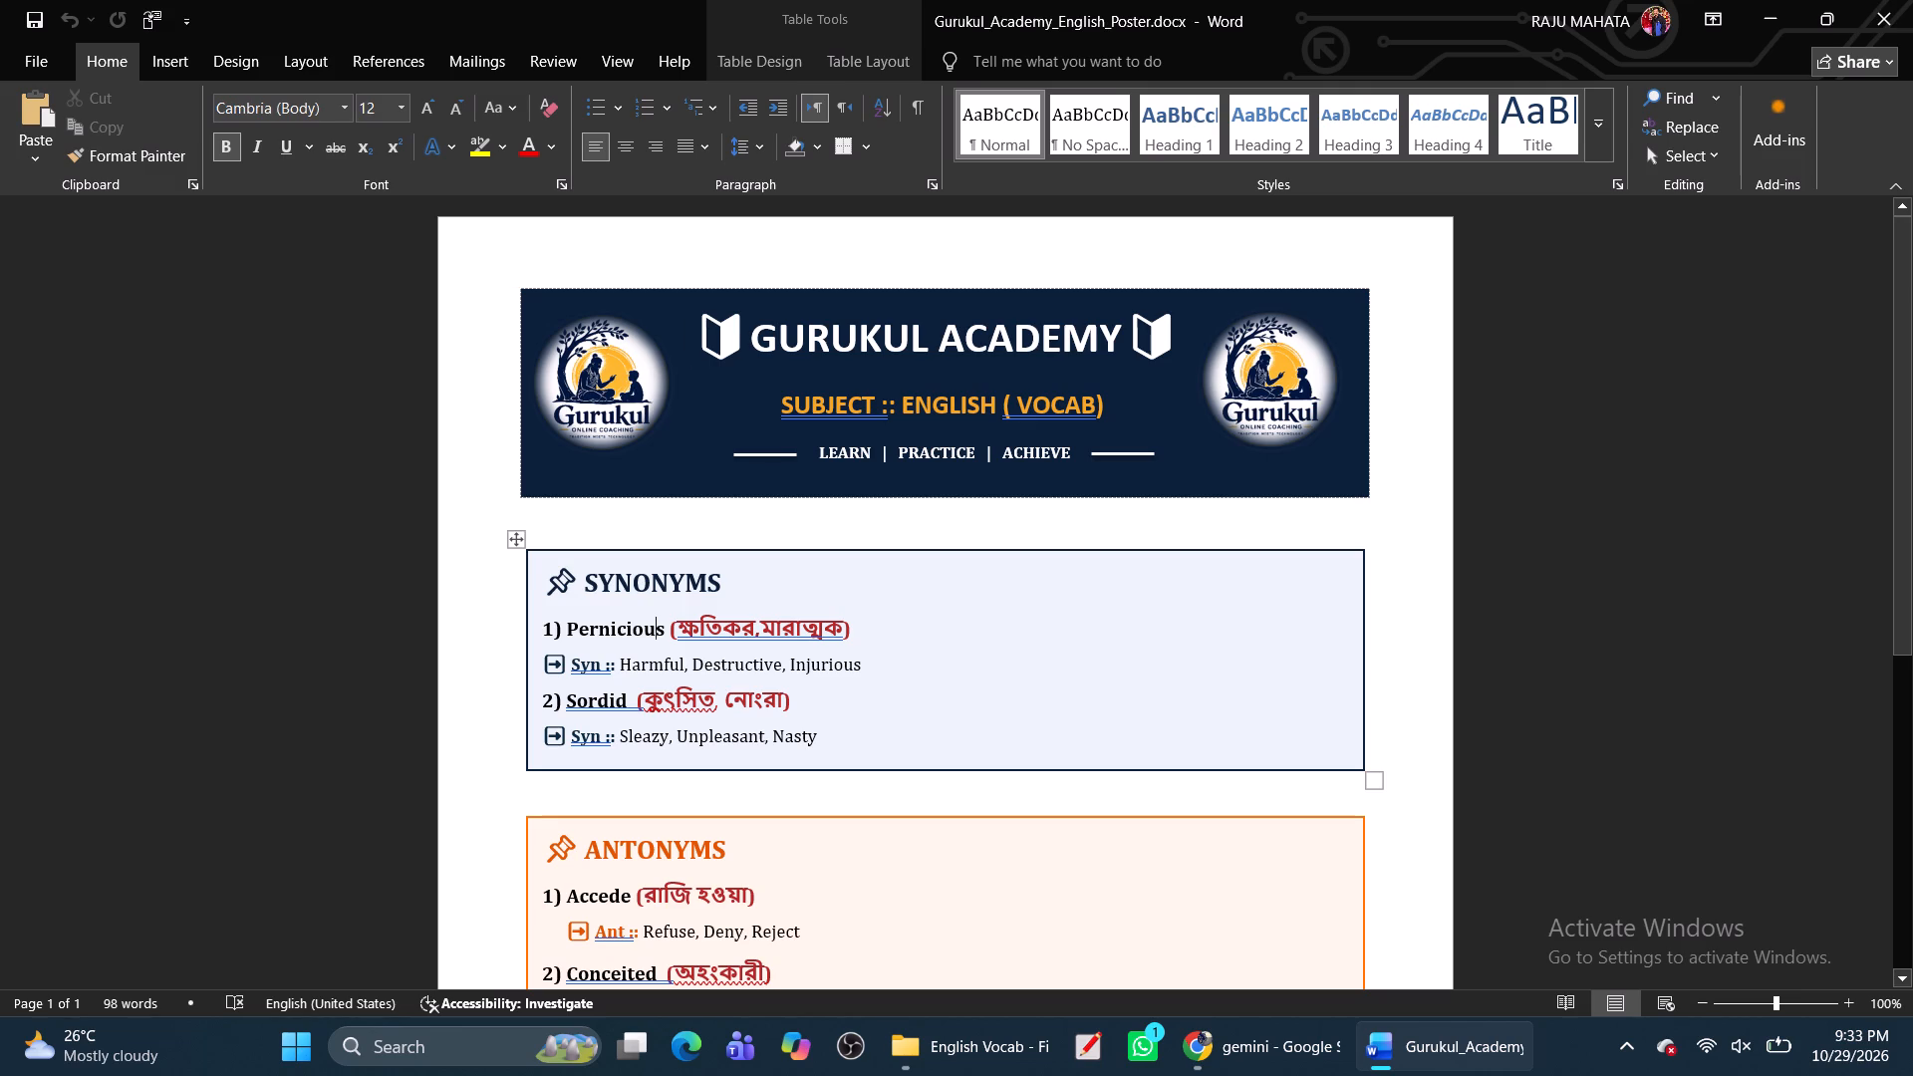
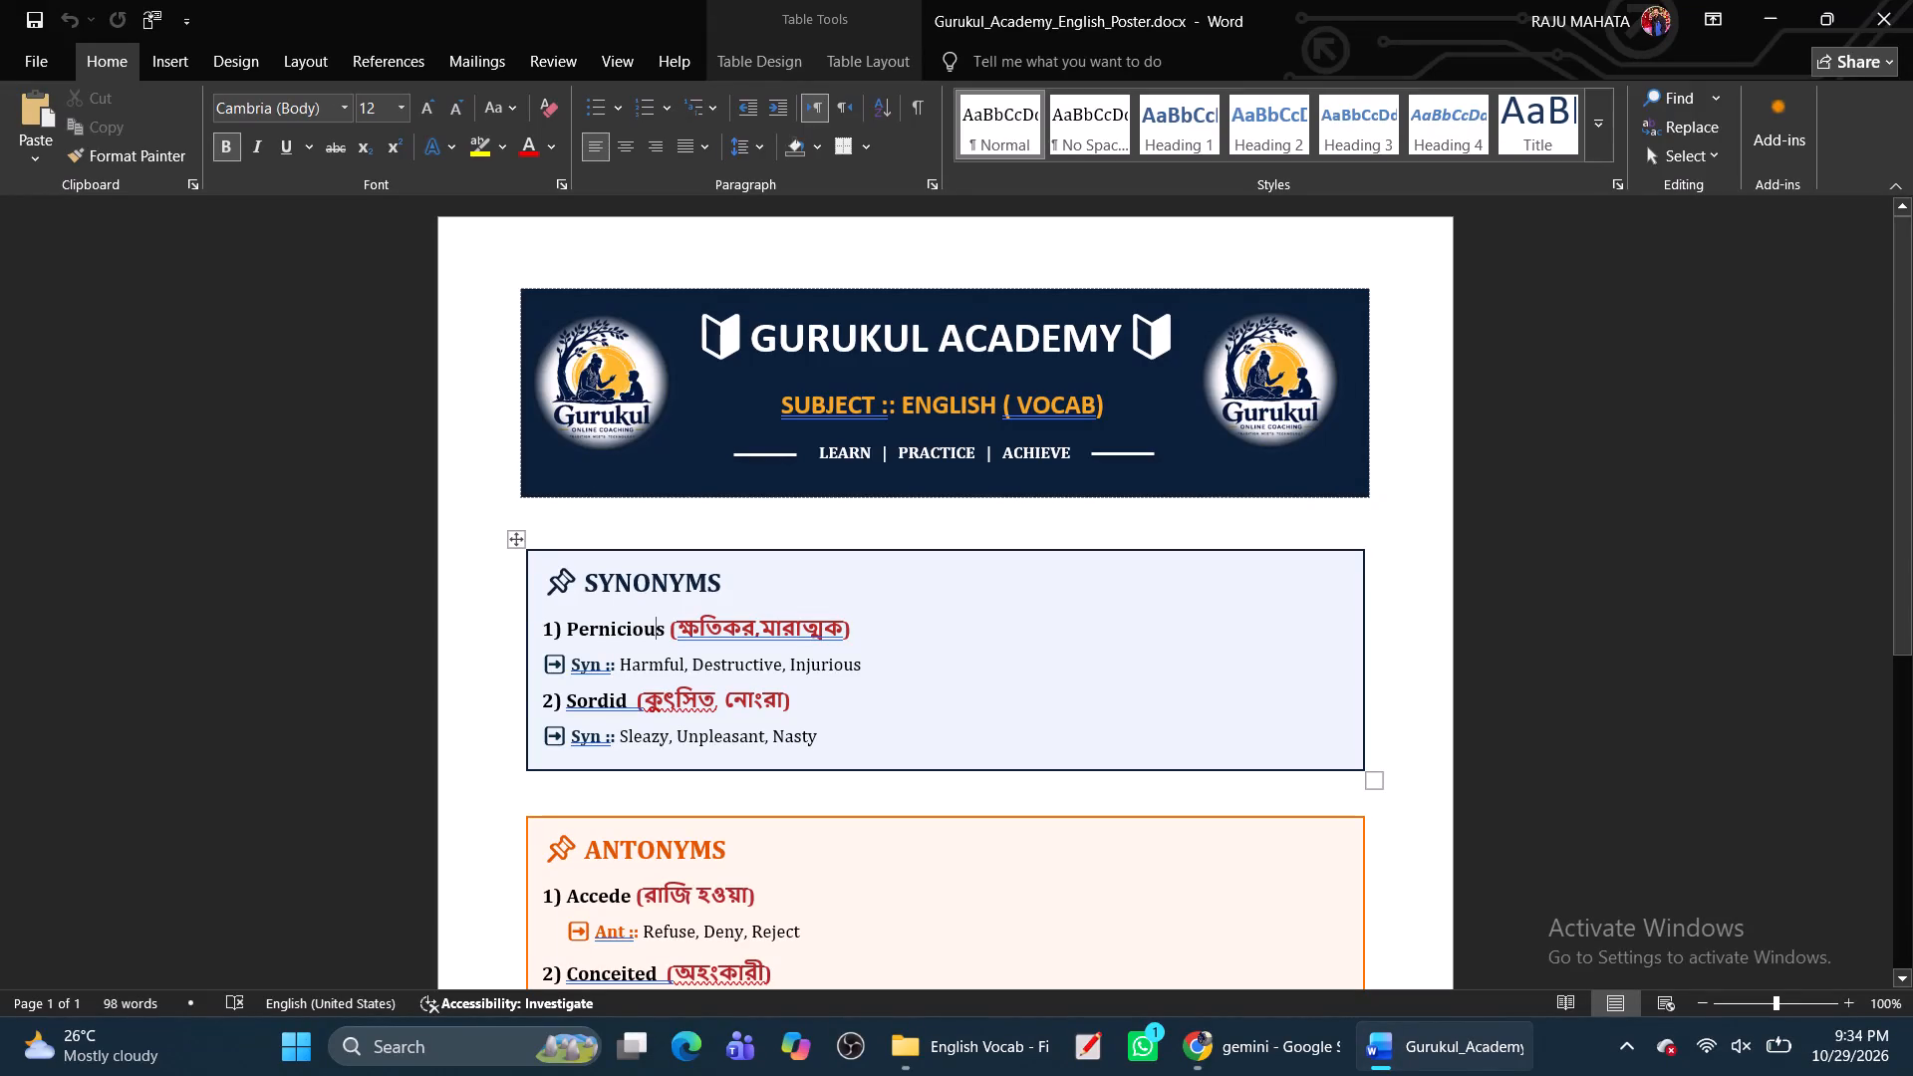
Replace the word Pernicious in the first entry of the SYNONYMS box with Devot.
{"action": "double_click", "coordinate": [561, 629]}
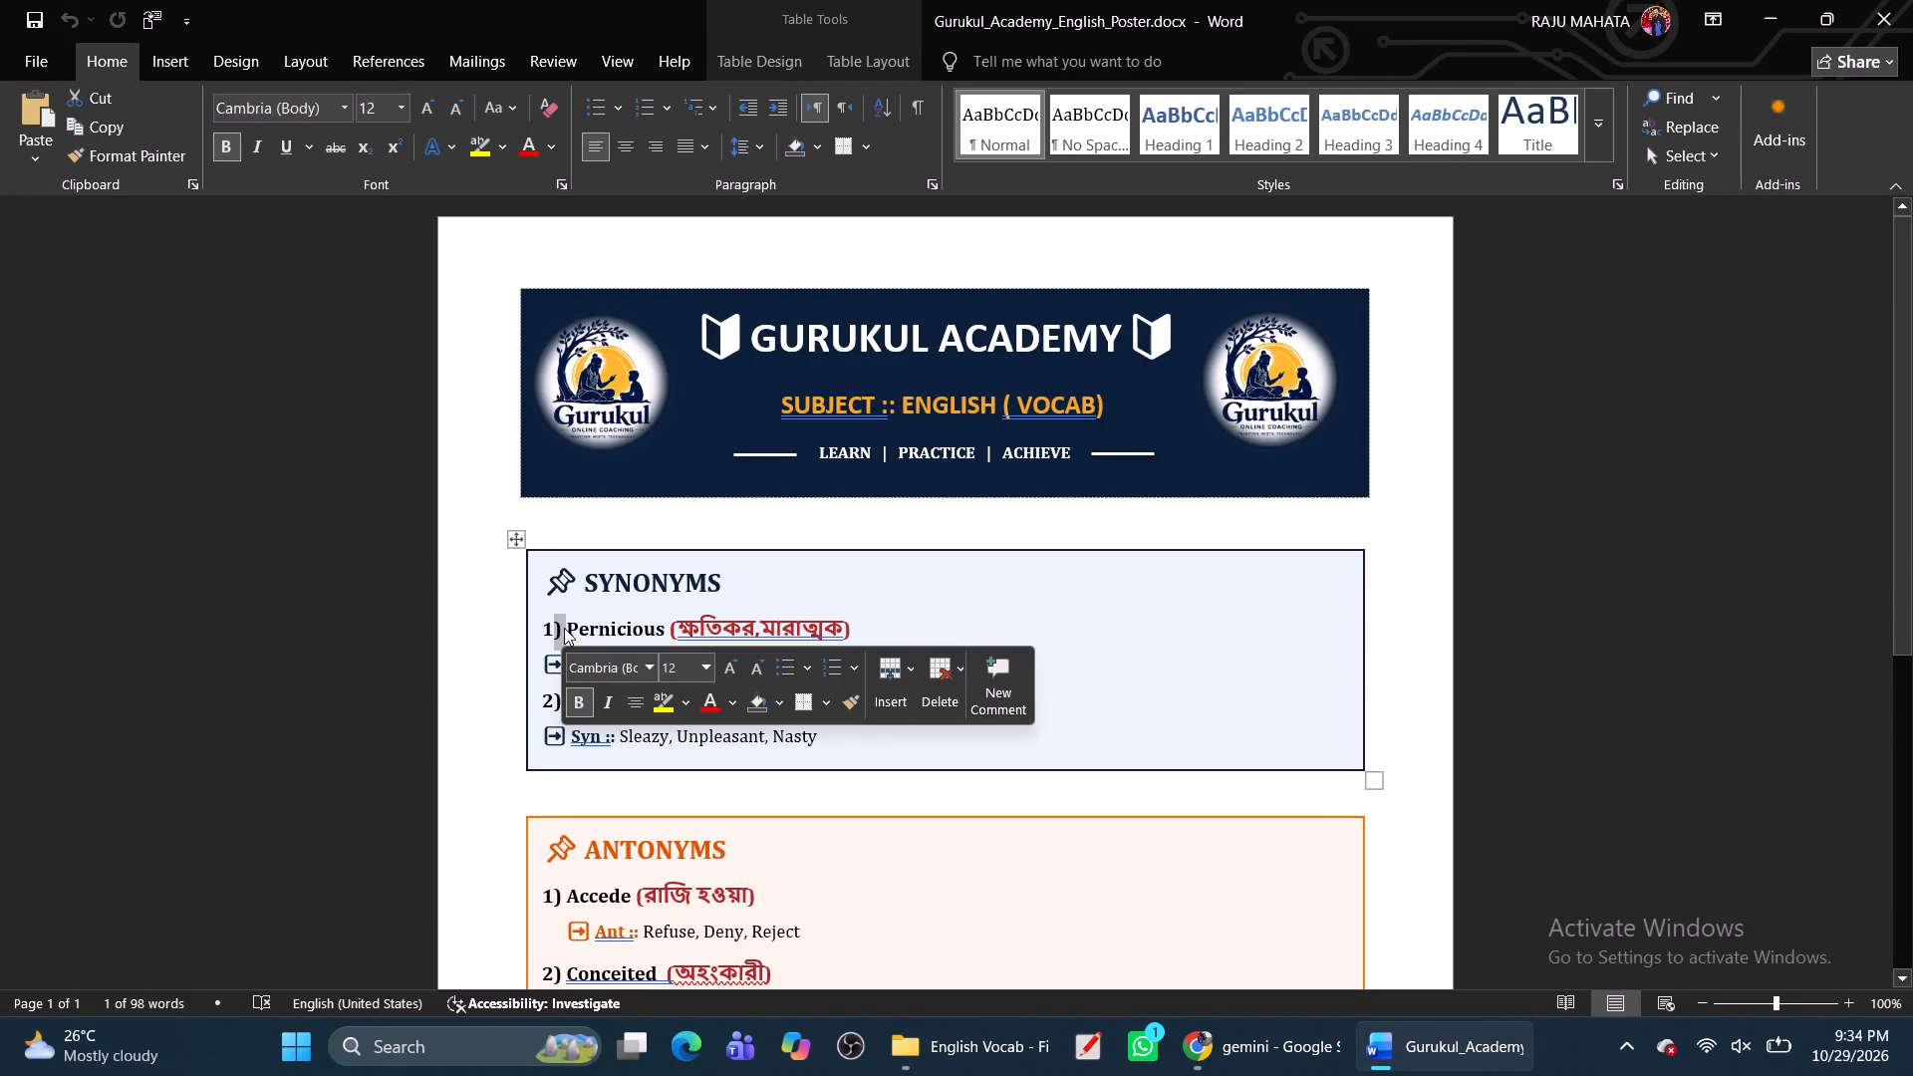
{"action": "double_click", "coordinate": [596, 634]}
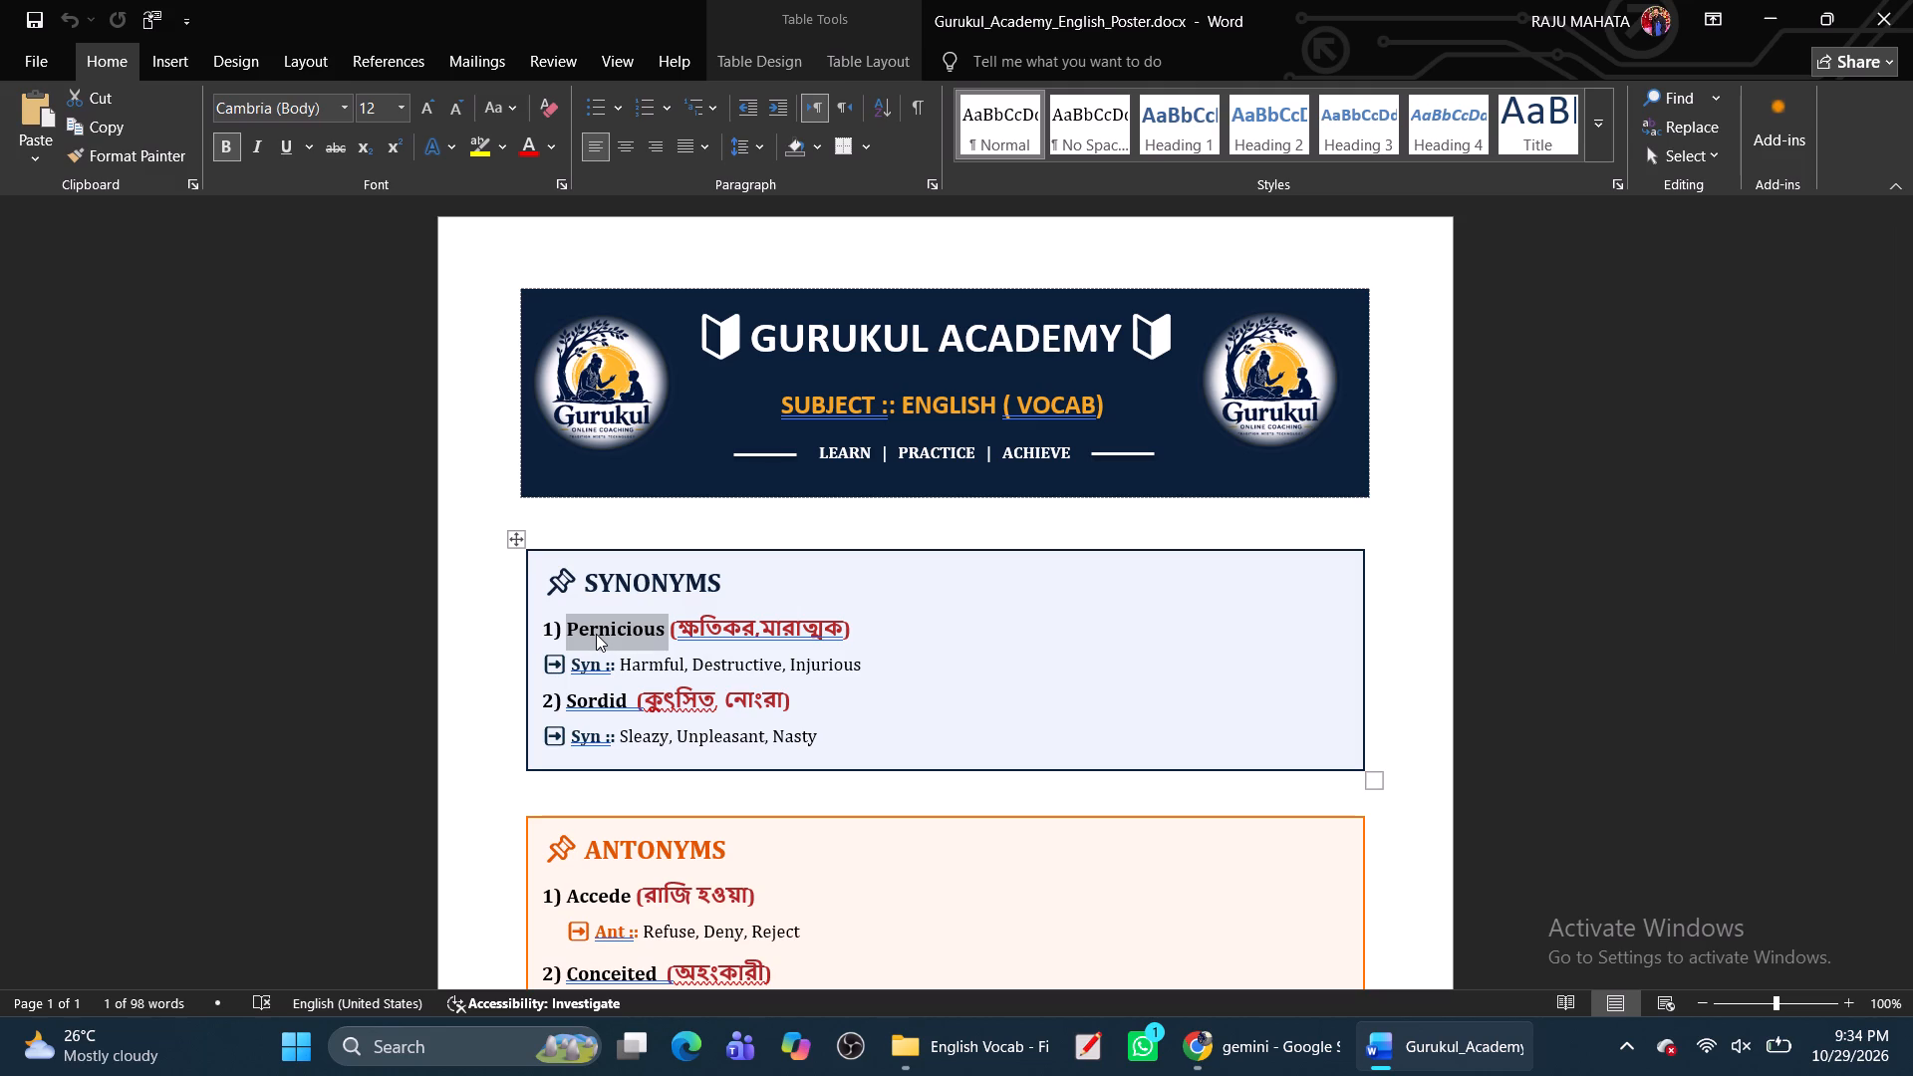
{"action": "key", "text": "shift+d"}
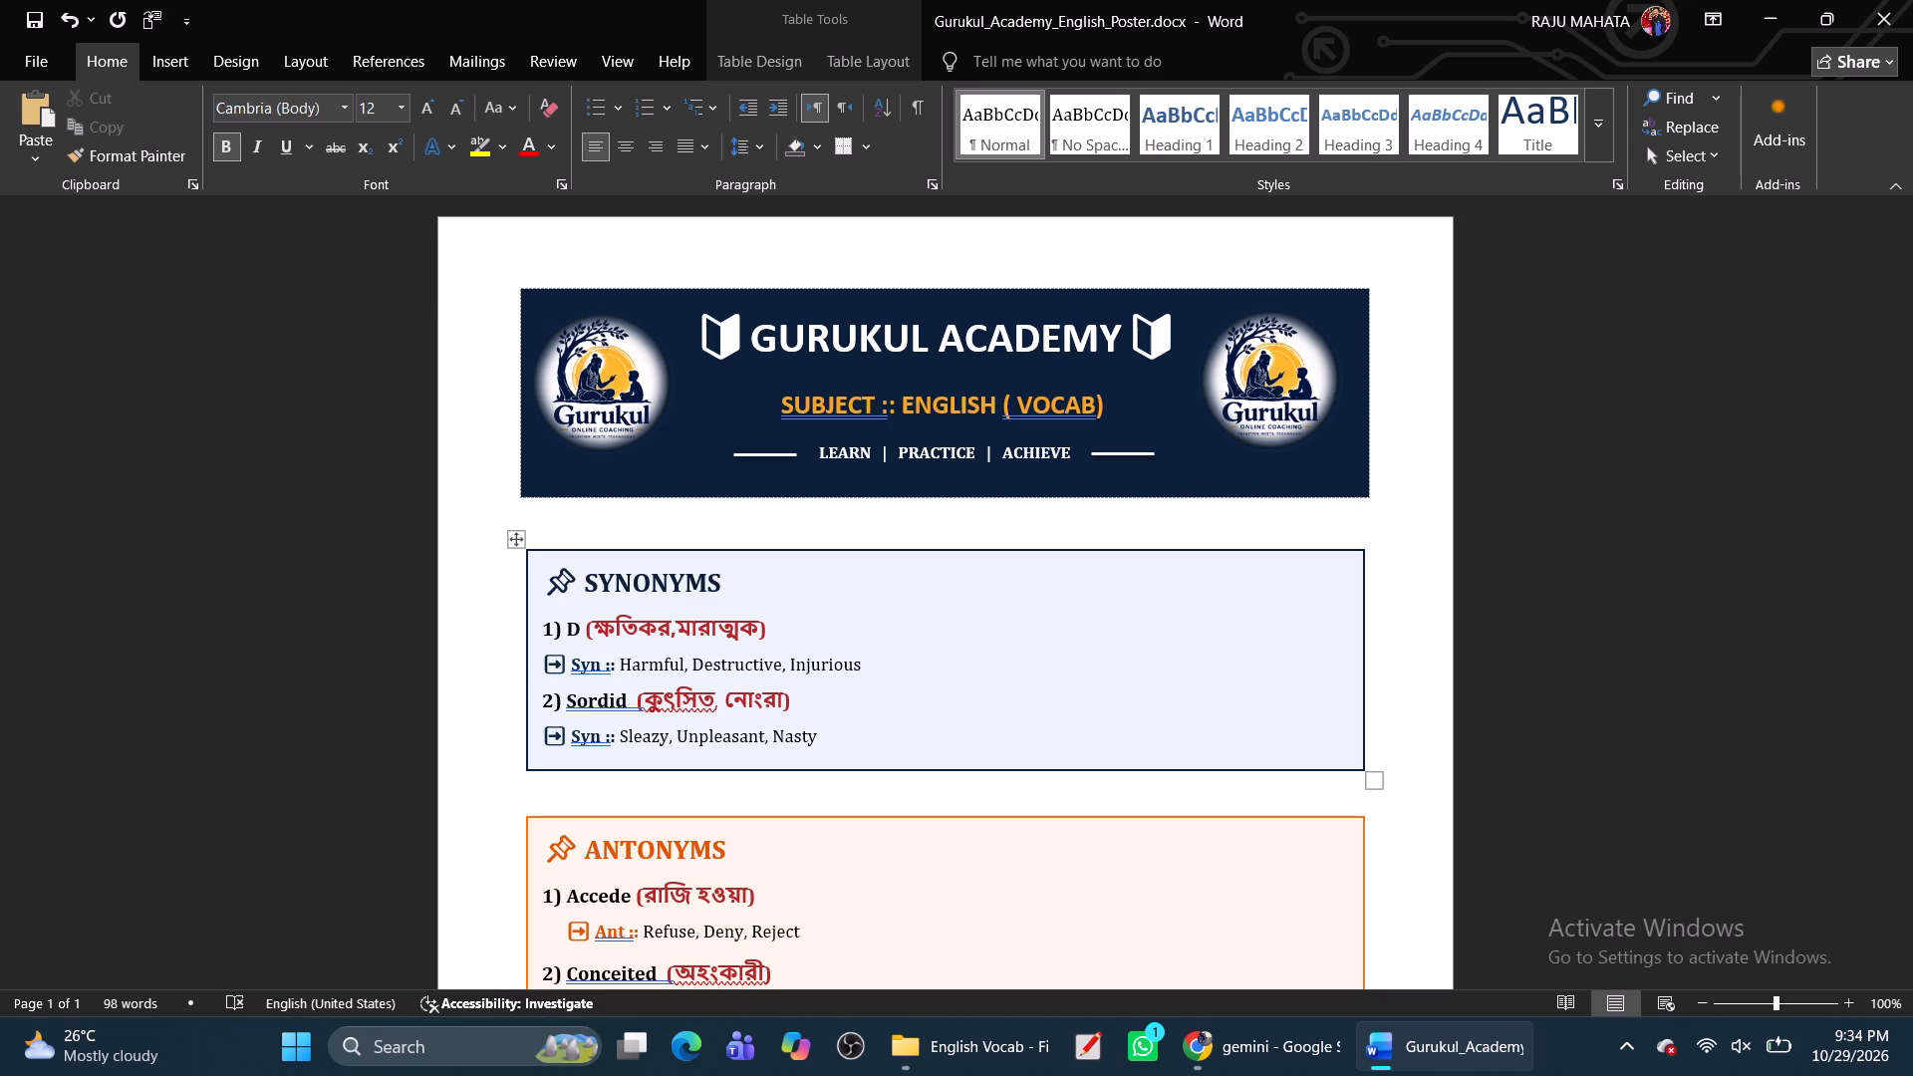
{"action": "key", "text": "e"}
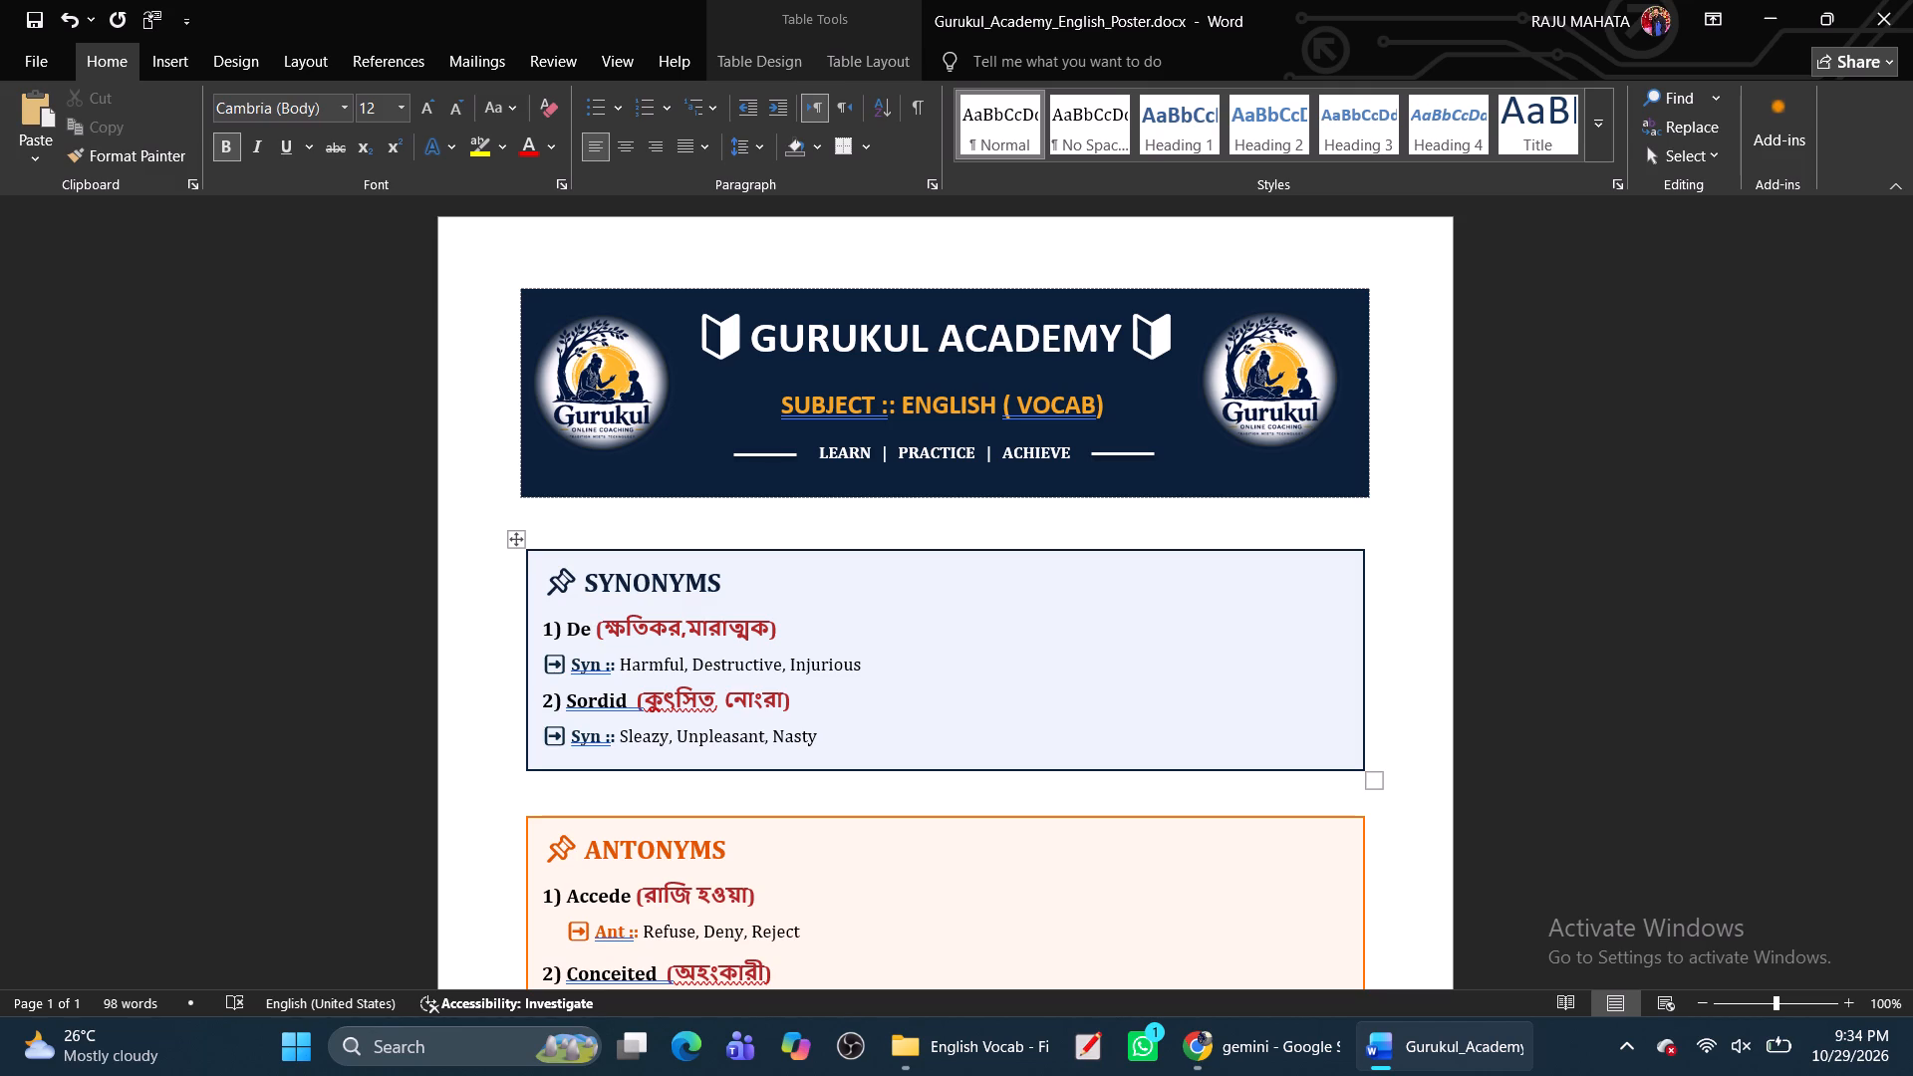
{"action": "type", "text": "vot"}
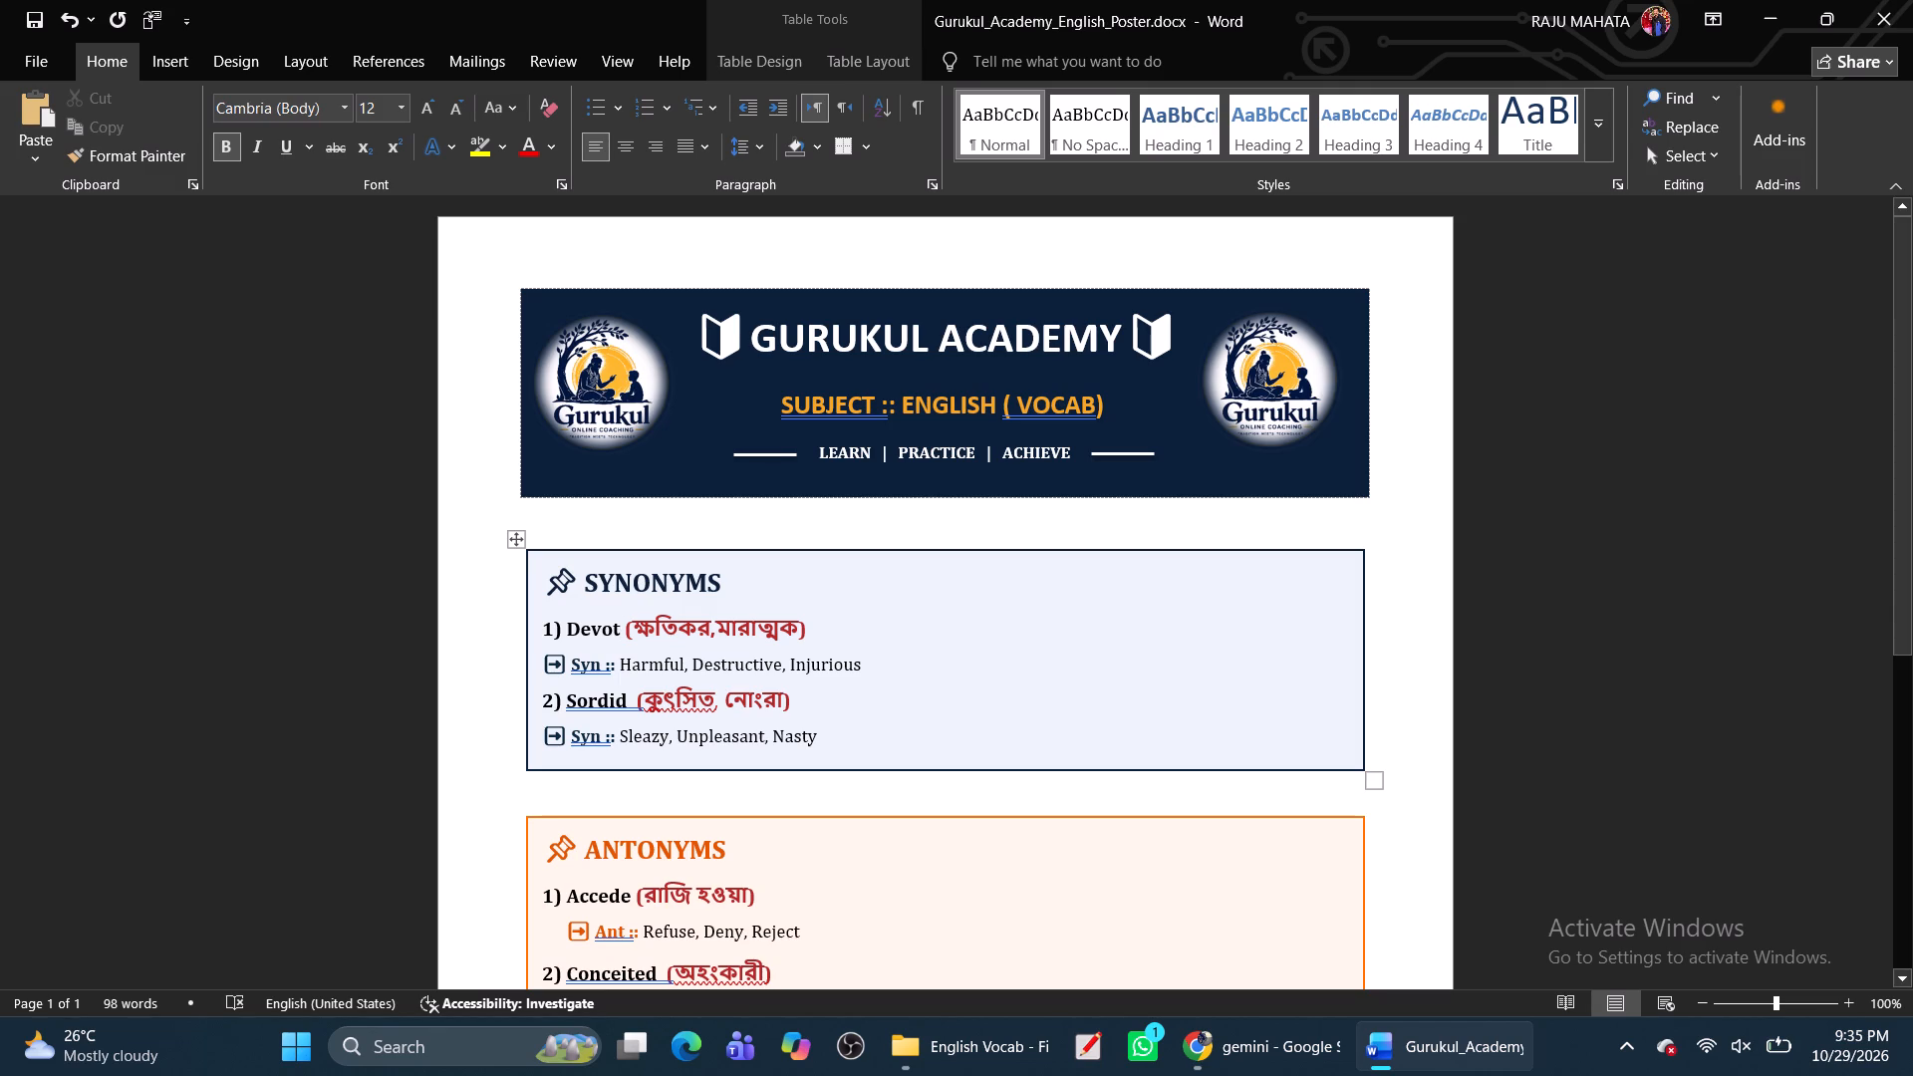
Copy the word Devot from the first entry of the SYNONYMS box.
{"action": "double_click", "coordinate": [586, 628]}
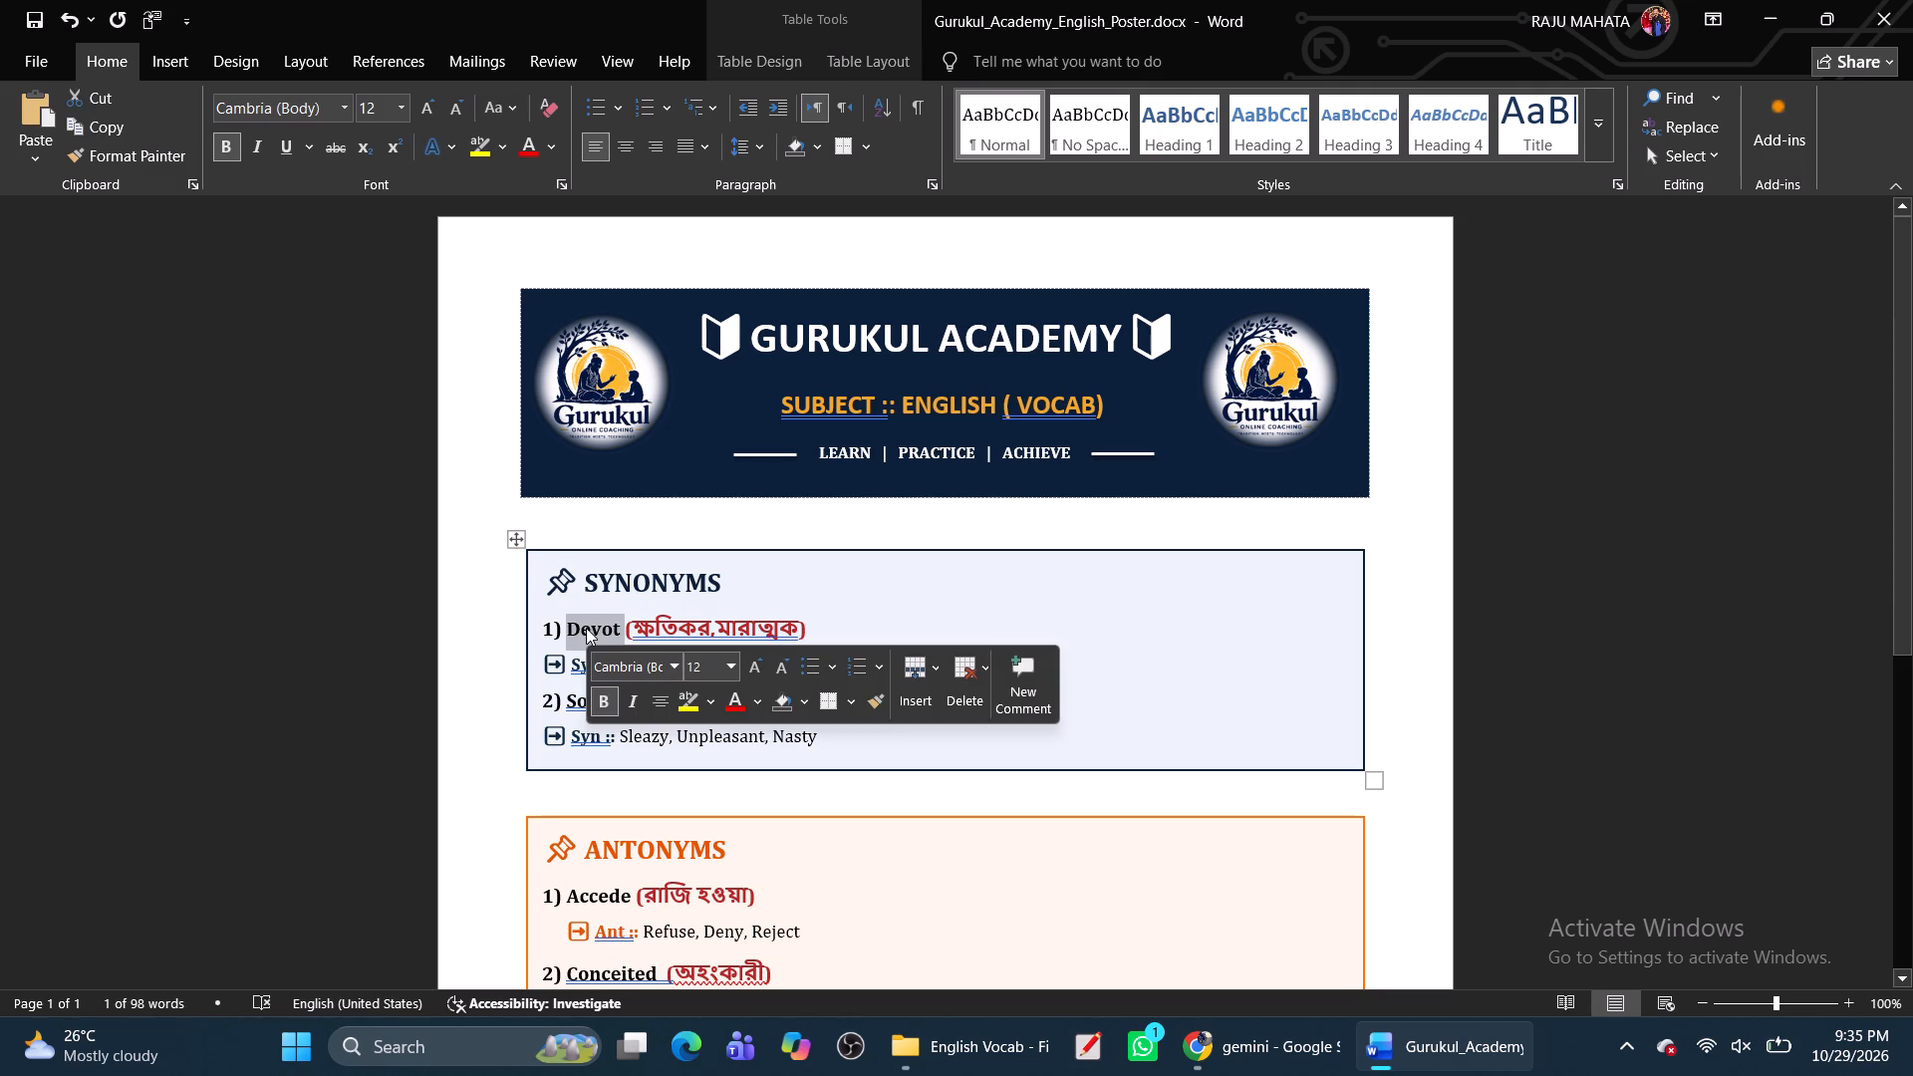
{"action": "right_click", "coordinate": [697, 629]}
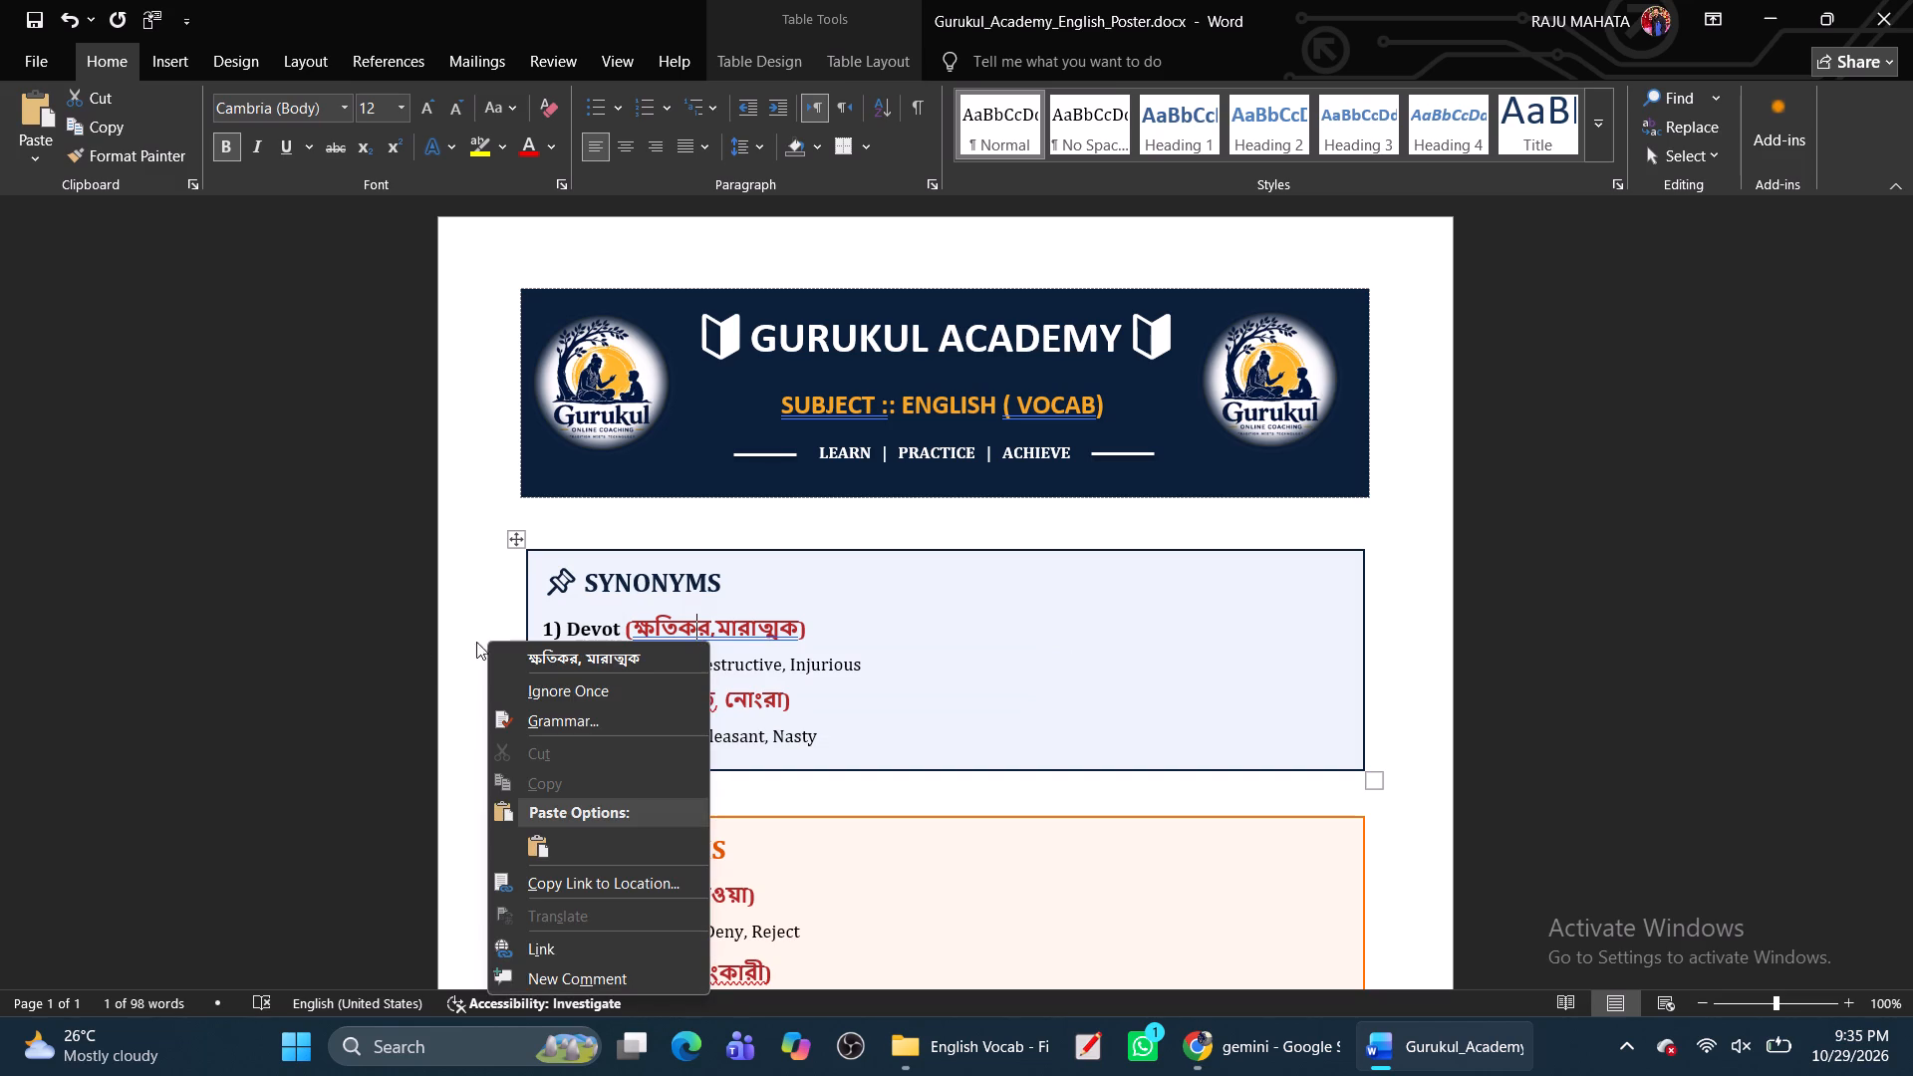
{"action": "left_click", "coordinate": [279, 659]}
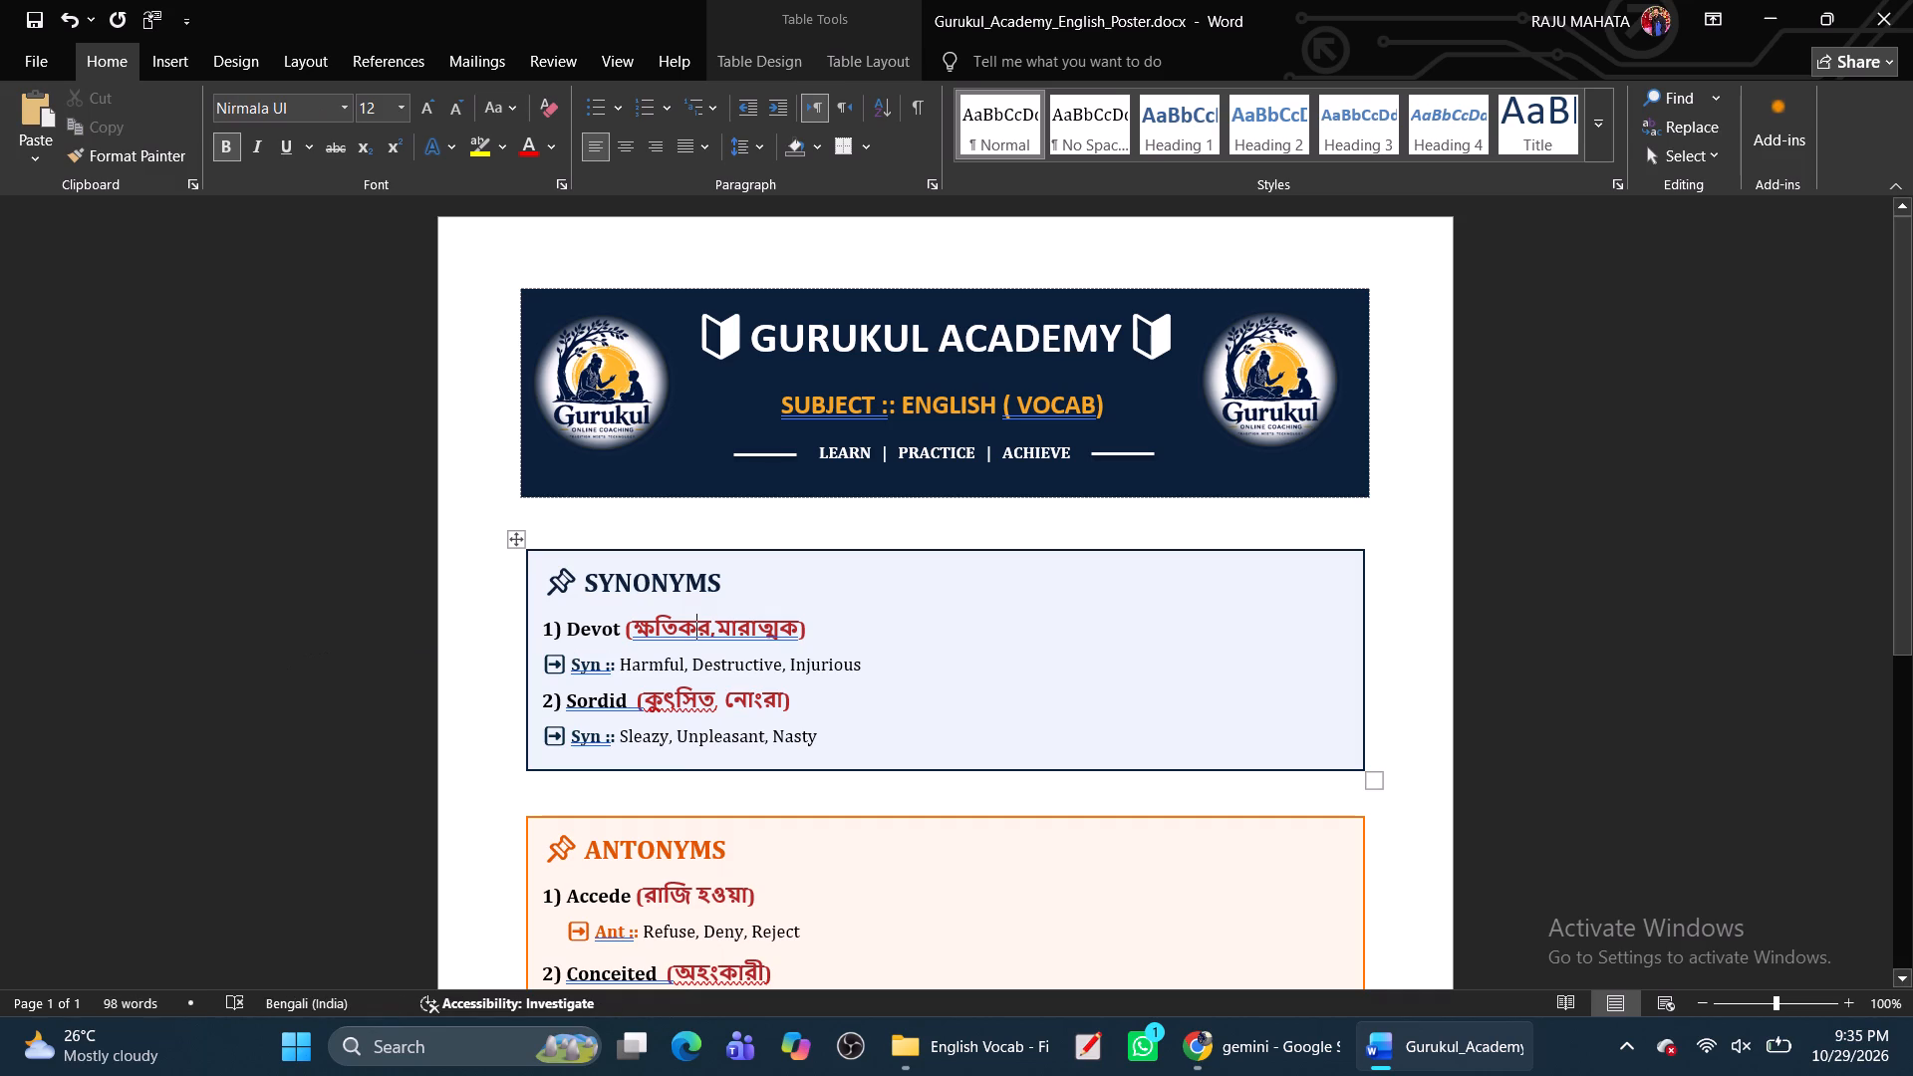
{"action": "left_click", "coordinate": [599, 636]}
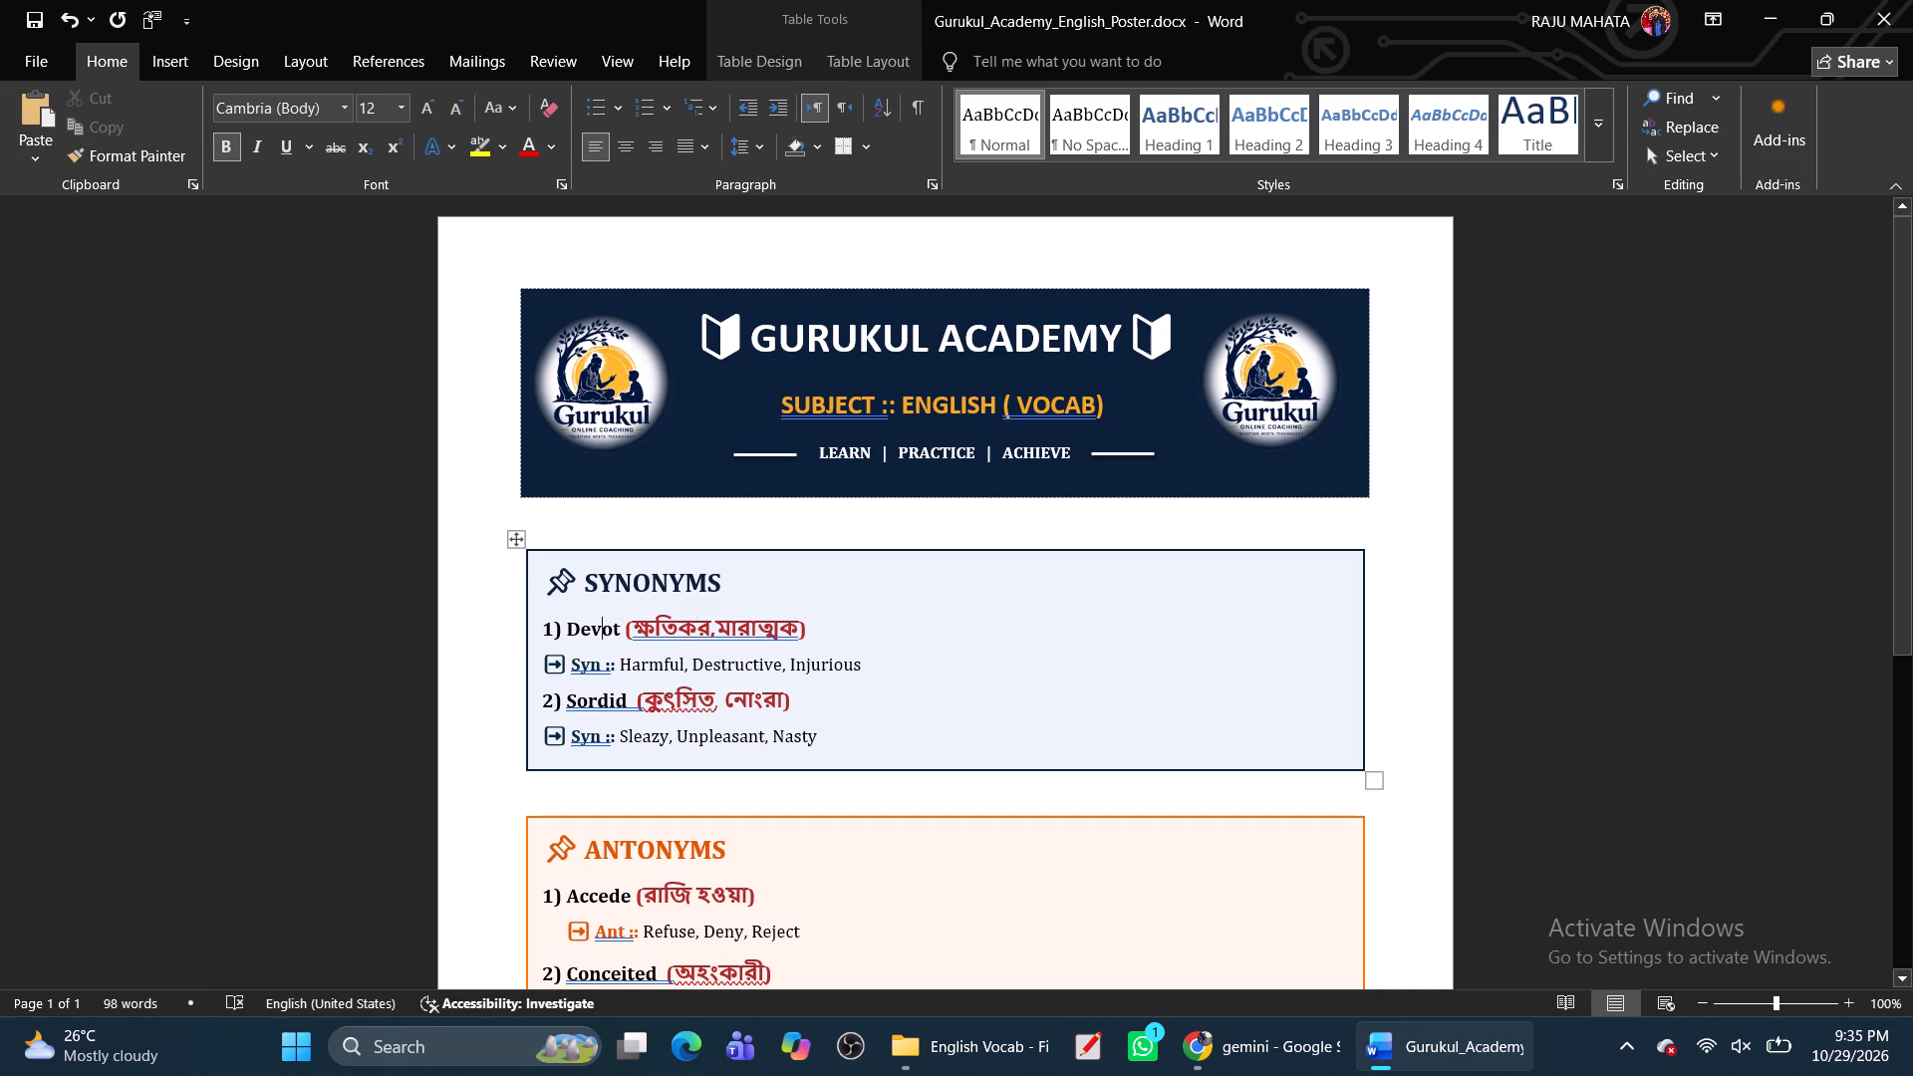
{"action": "left_click", "coordinate": [588, 630]}
{"action": "double_click", "coordinate": [591, 632]}
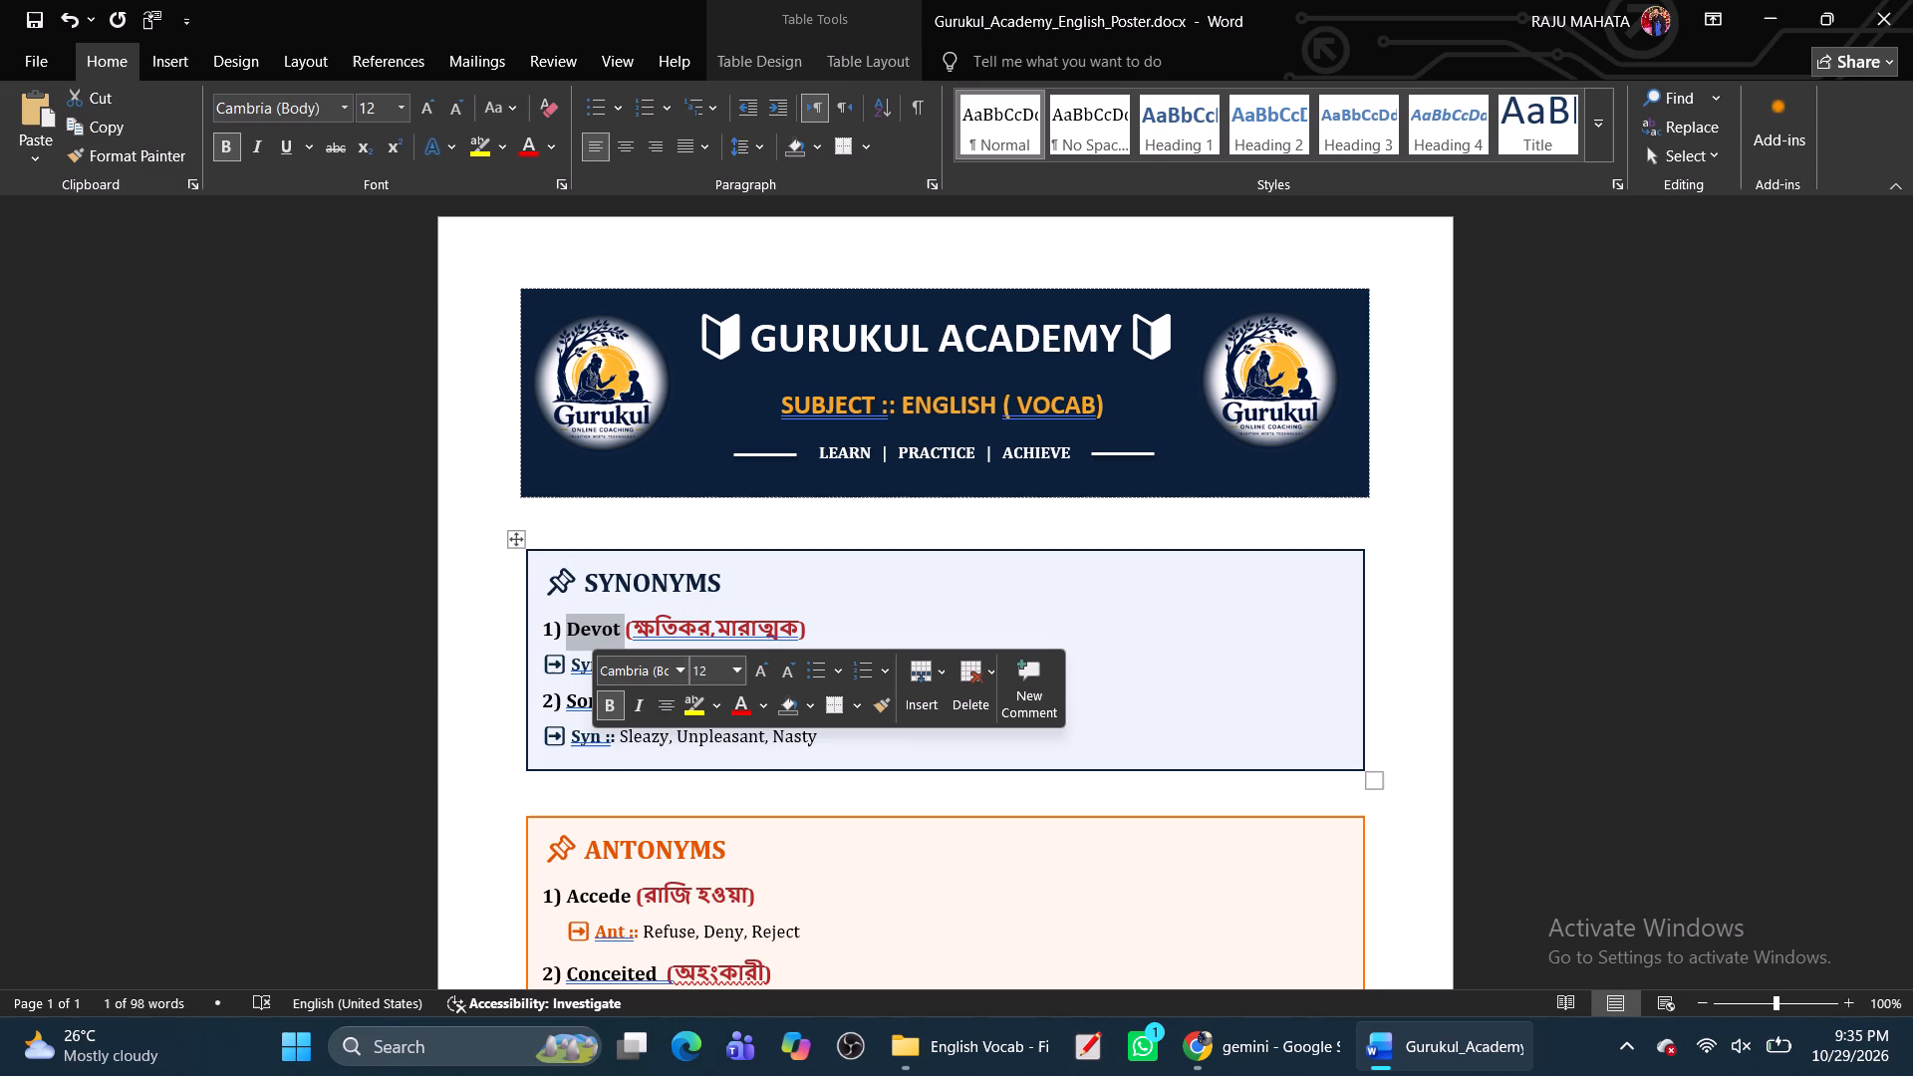
{"action": "key", "text": "ctrl+c"}
{"action": "key", "text": "ctrl+c"}
{"action": "key", "text": "ctrl+c"}
{"action": "key", "text": "ctrl+c"}
{"action": "key", "text": "ctrl+c"}
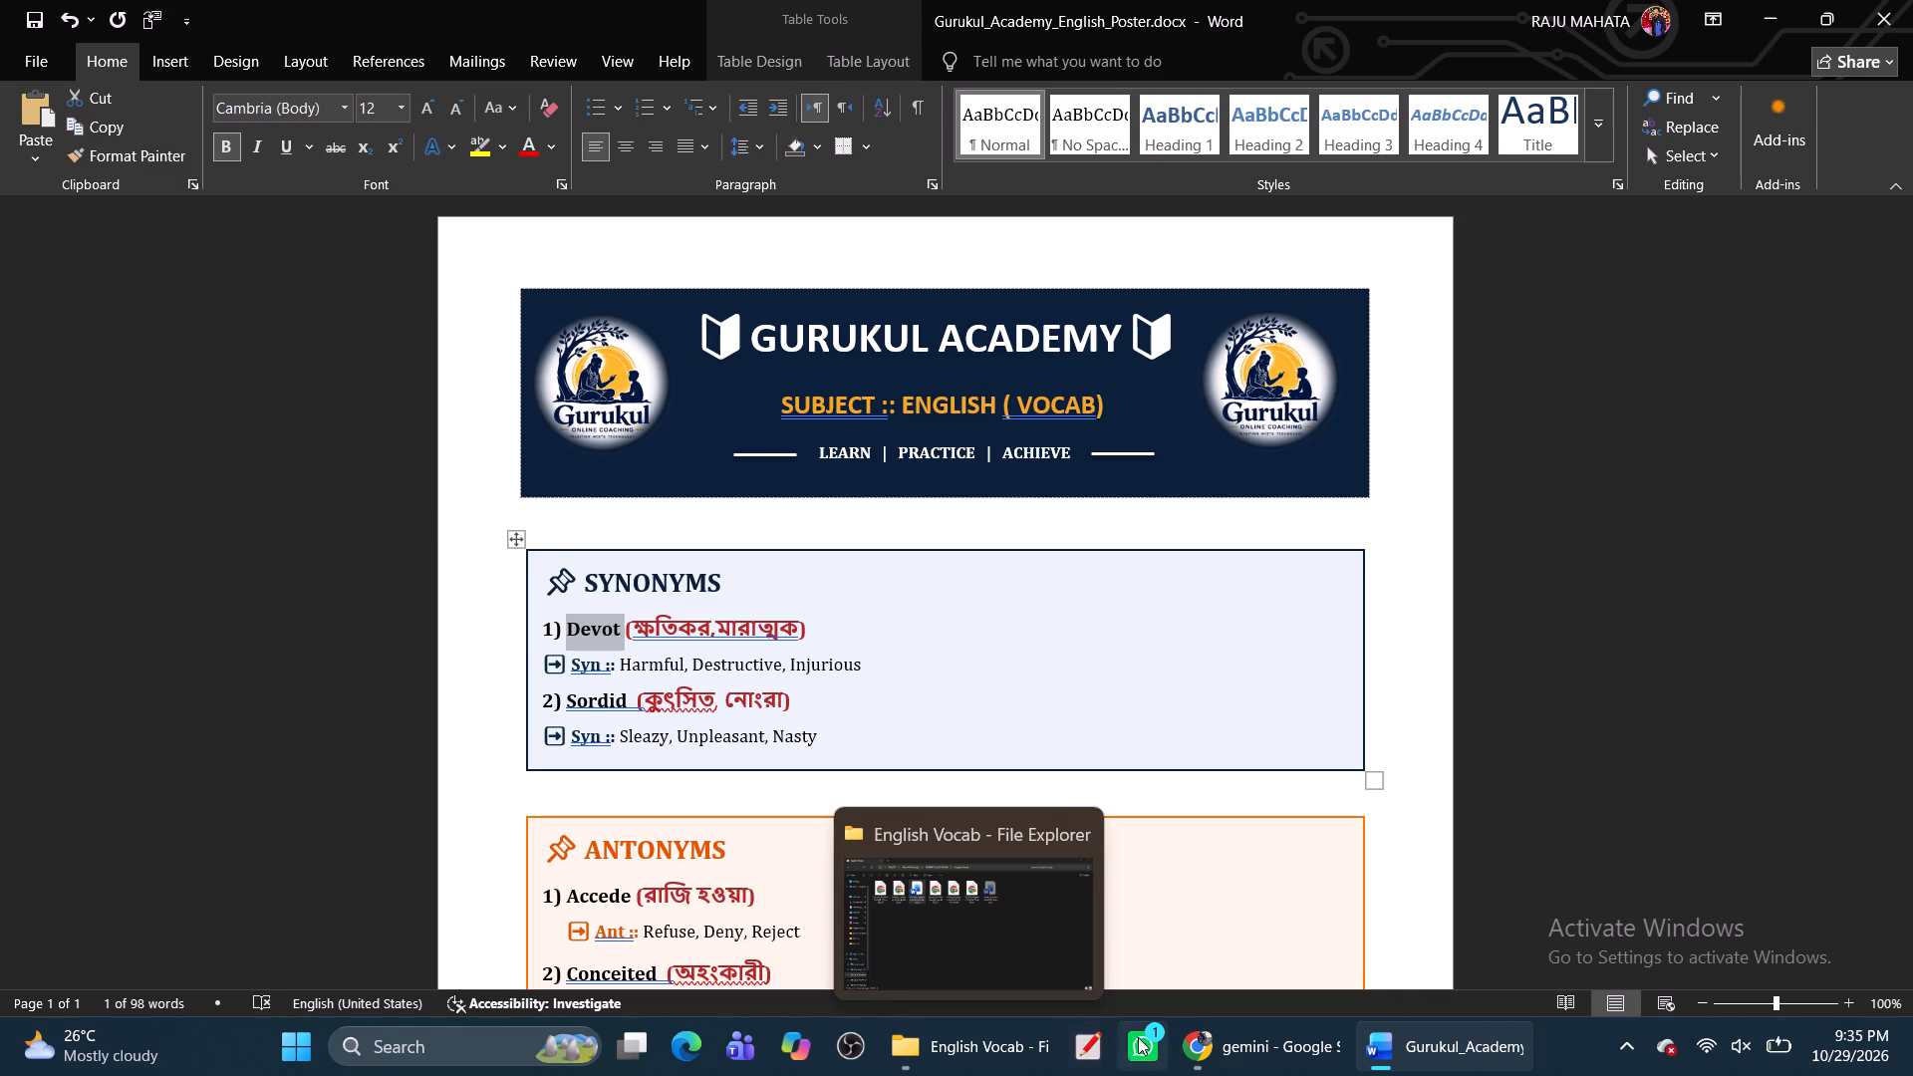
{"action": "left_click", "coordinate": [1217, 1040]}
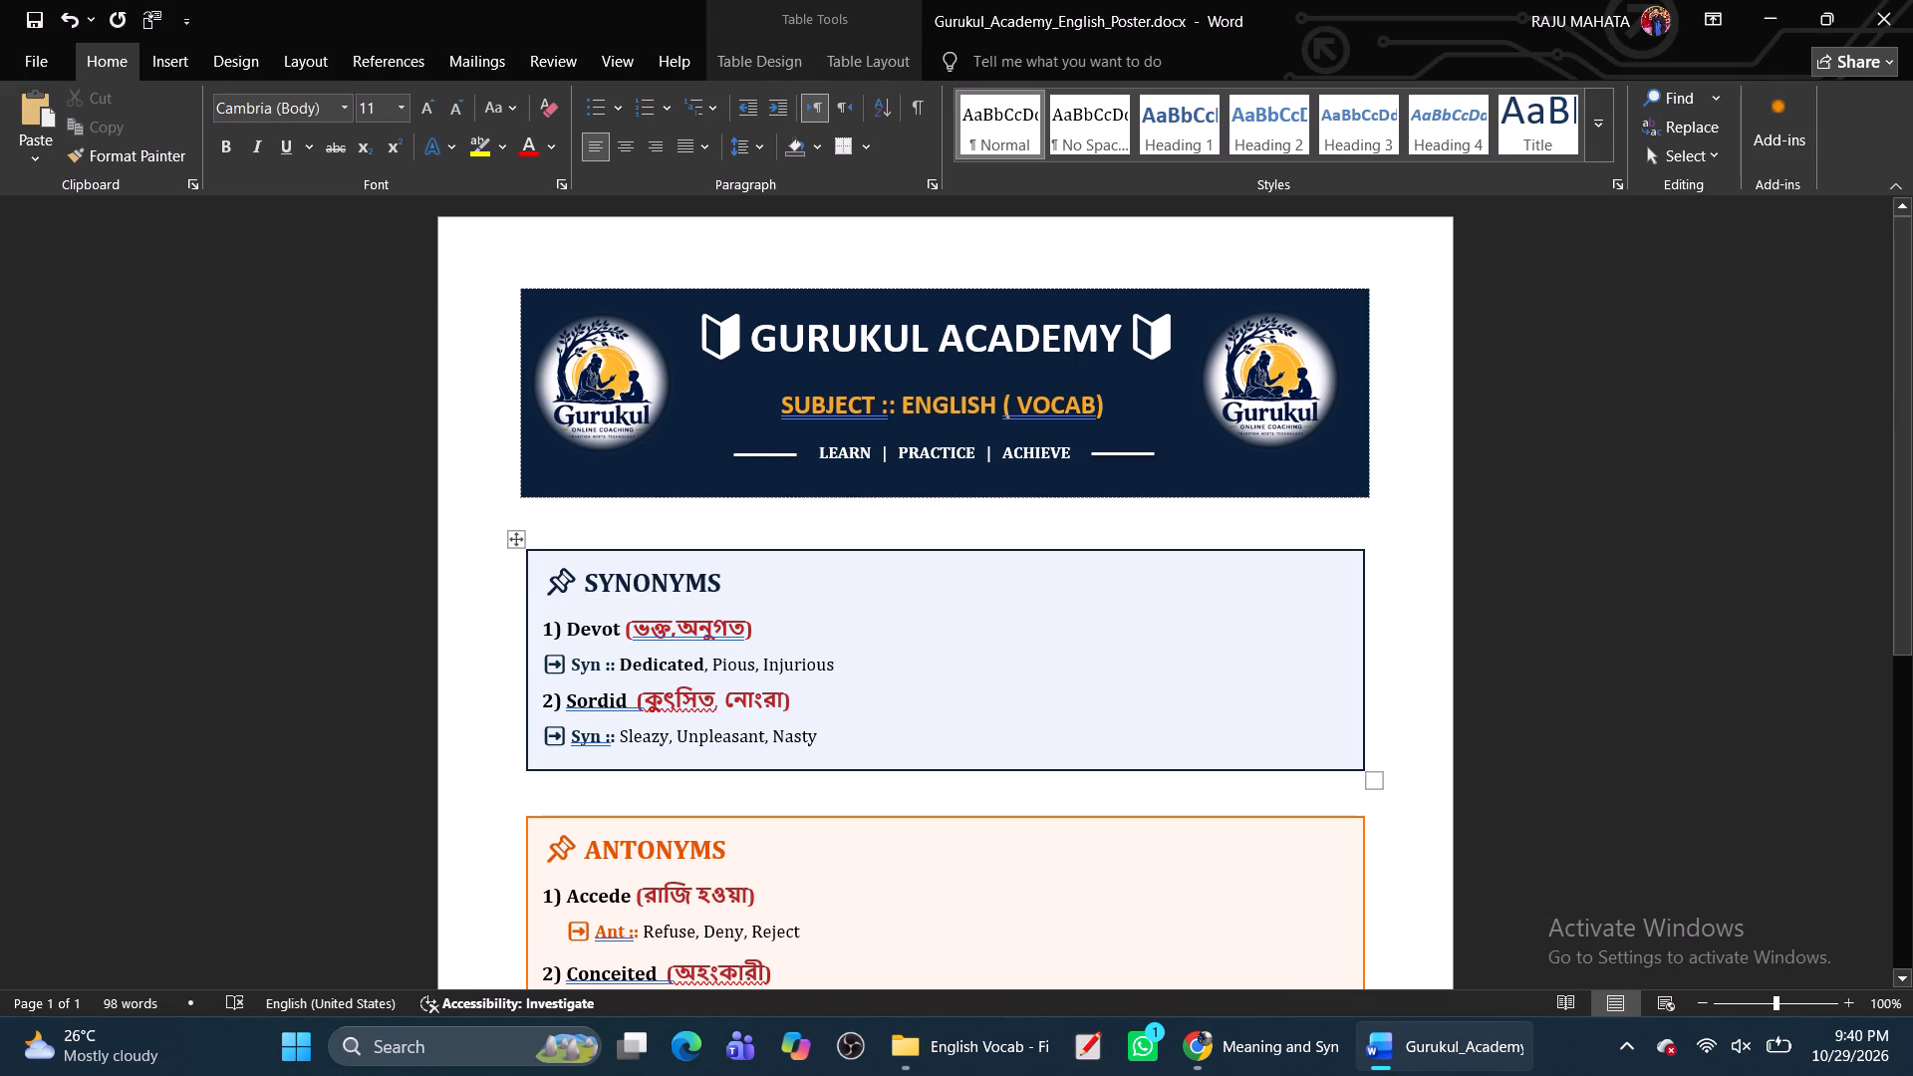
{"action": "double_click", "coordinate": [789, 667]}
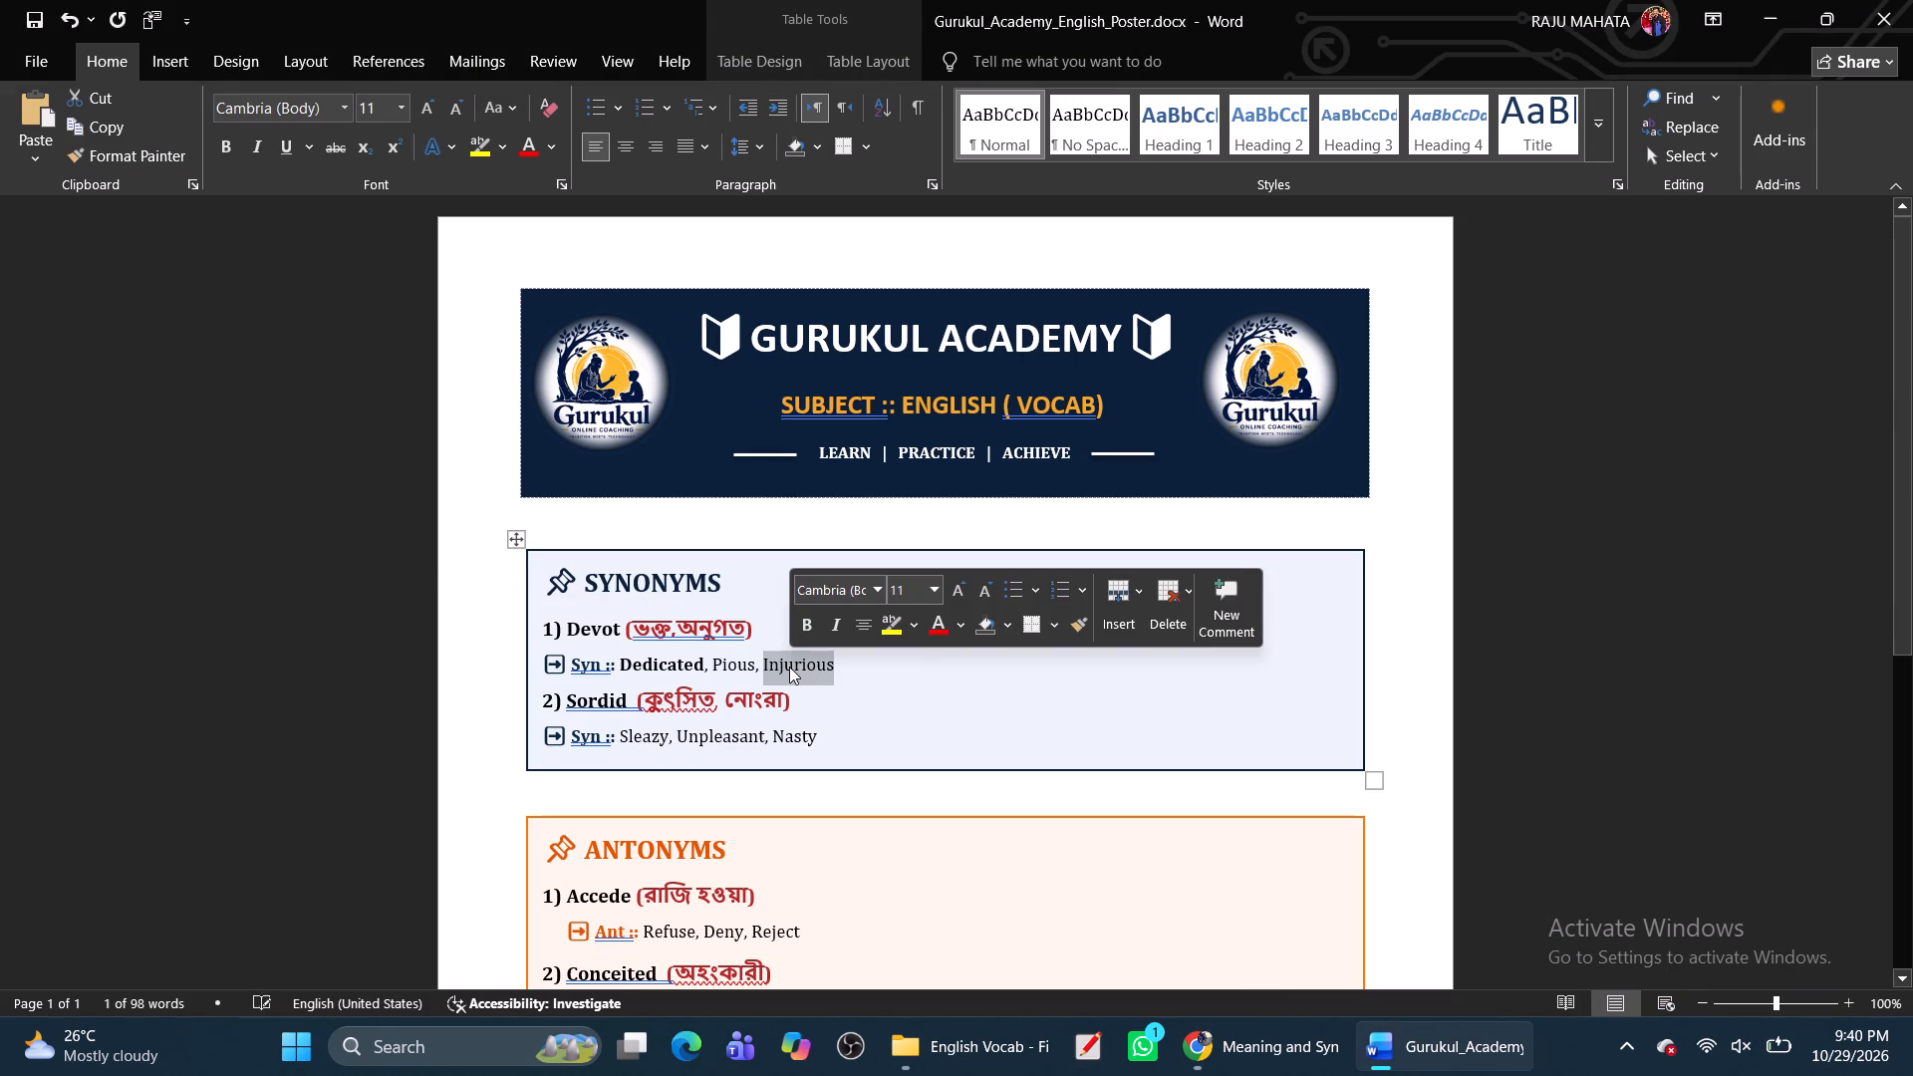
{"action": "key", "text": "ctrl+v"}
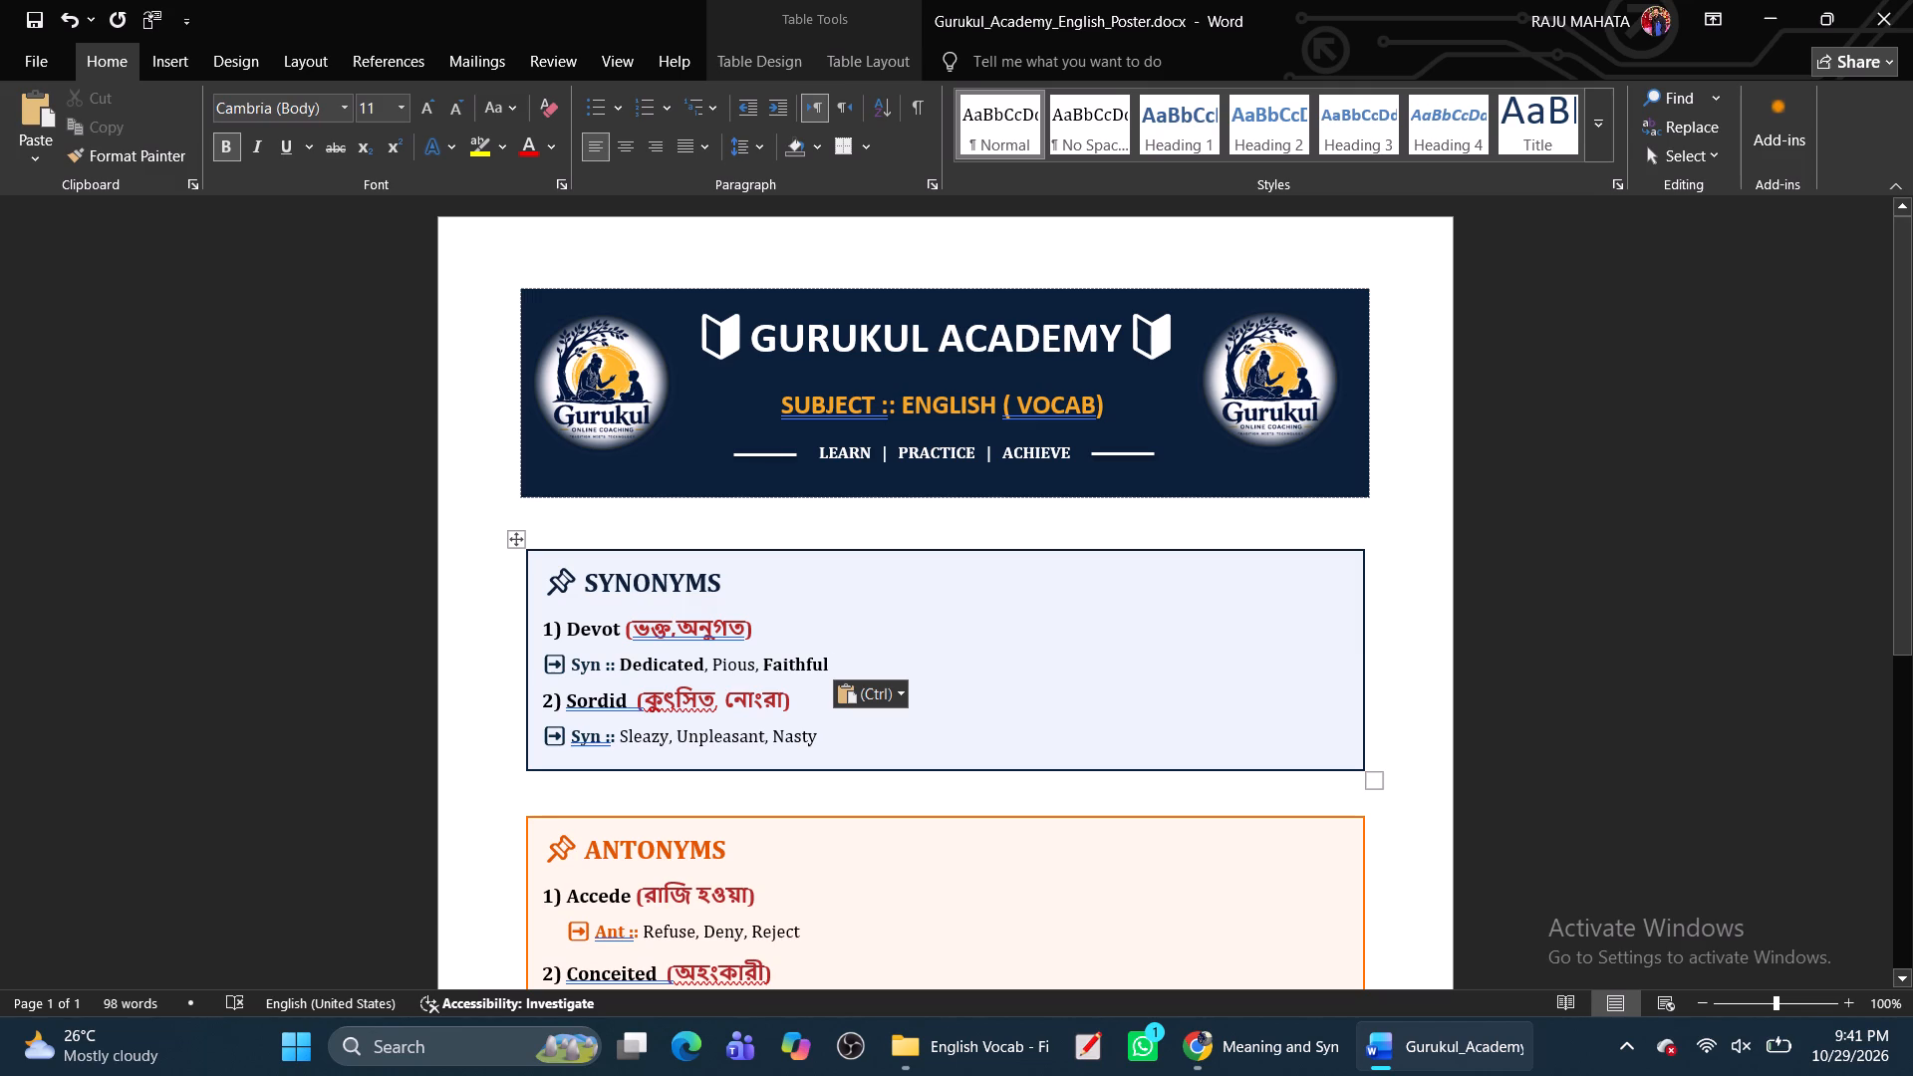
Remove the bold formatting from Dedicated and Faithful in the Devot entry's Syn line.
{"action": "left_click", "coordinate": [666, 664]}
{"action": "double_click", "coordinate": [666, 664]}
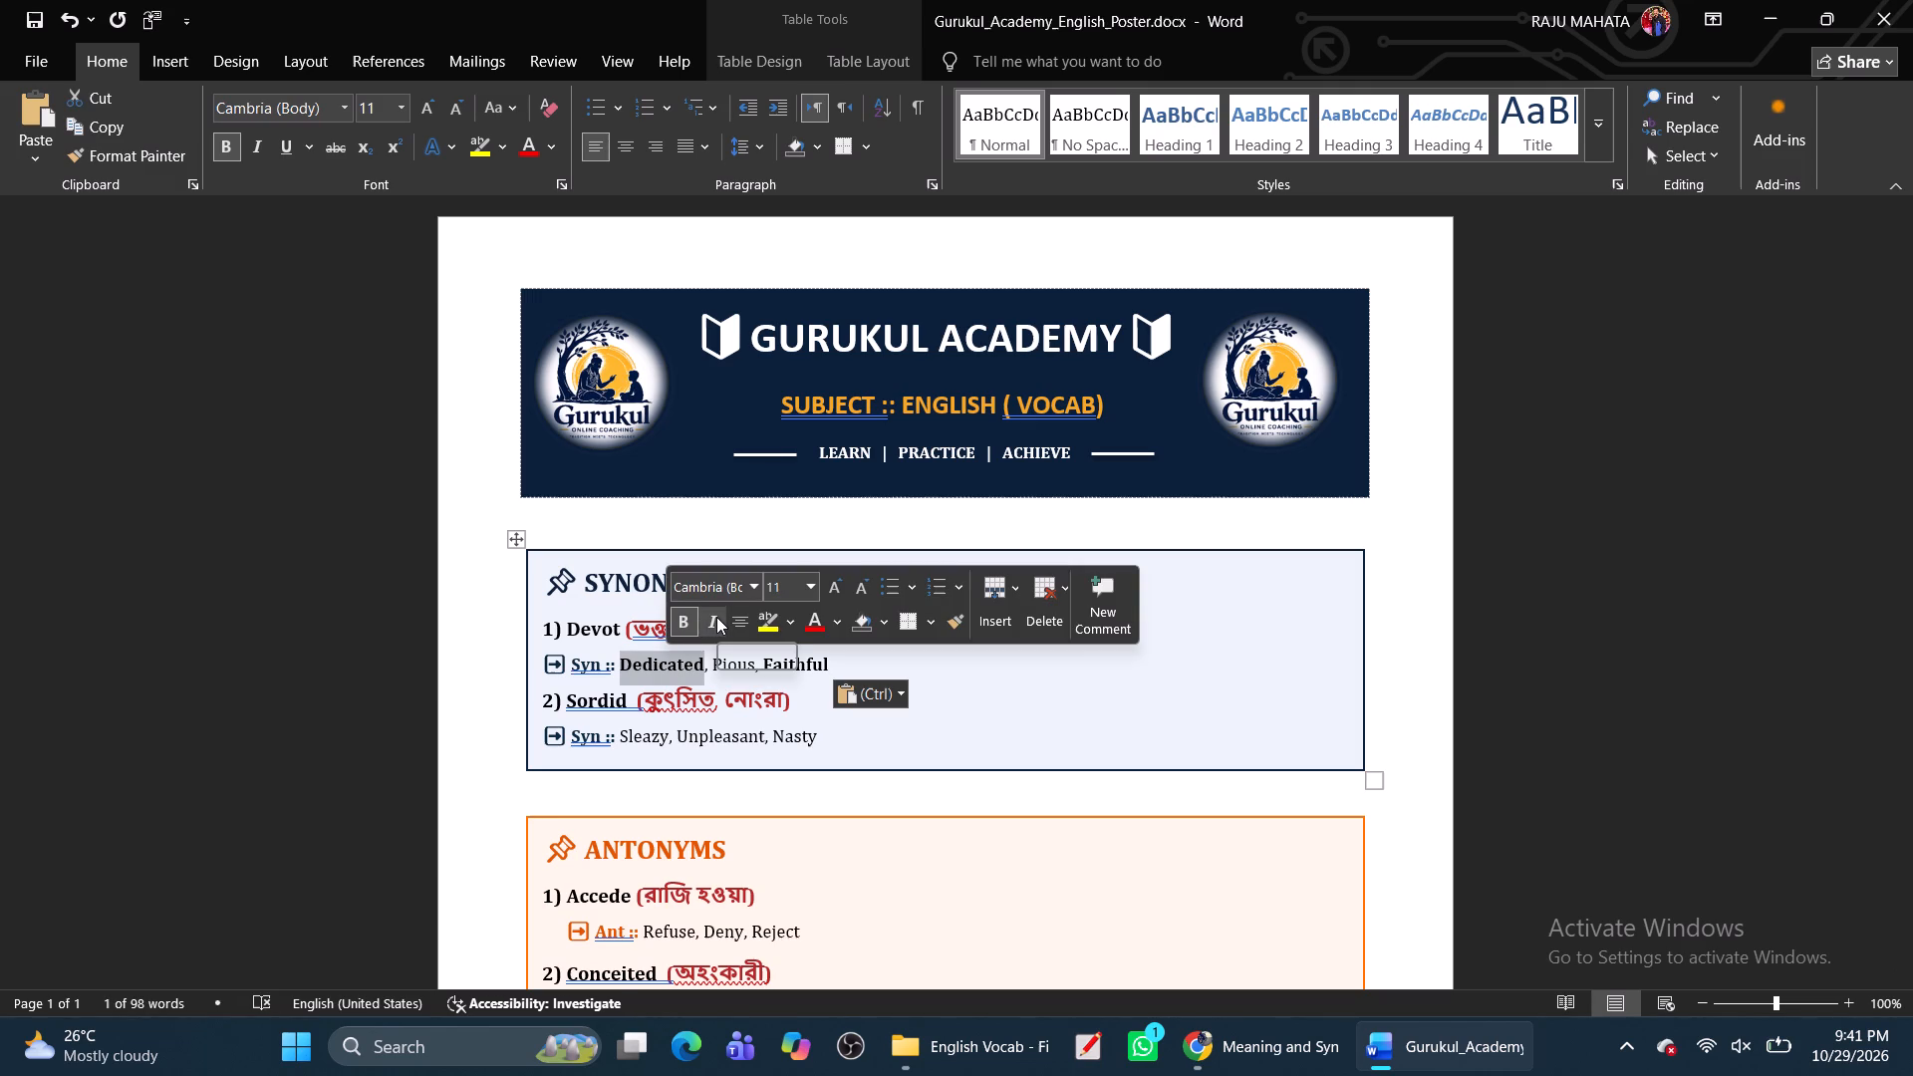
{"action": "left_click", "coordinate": [691, 621]}
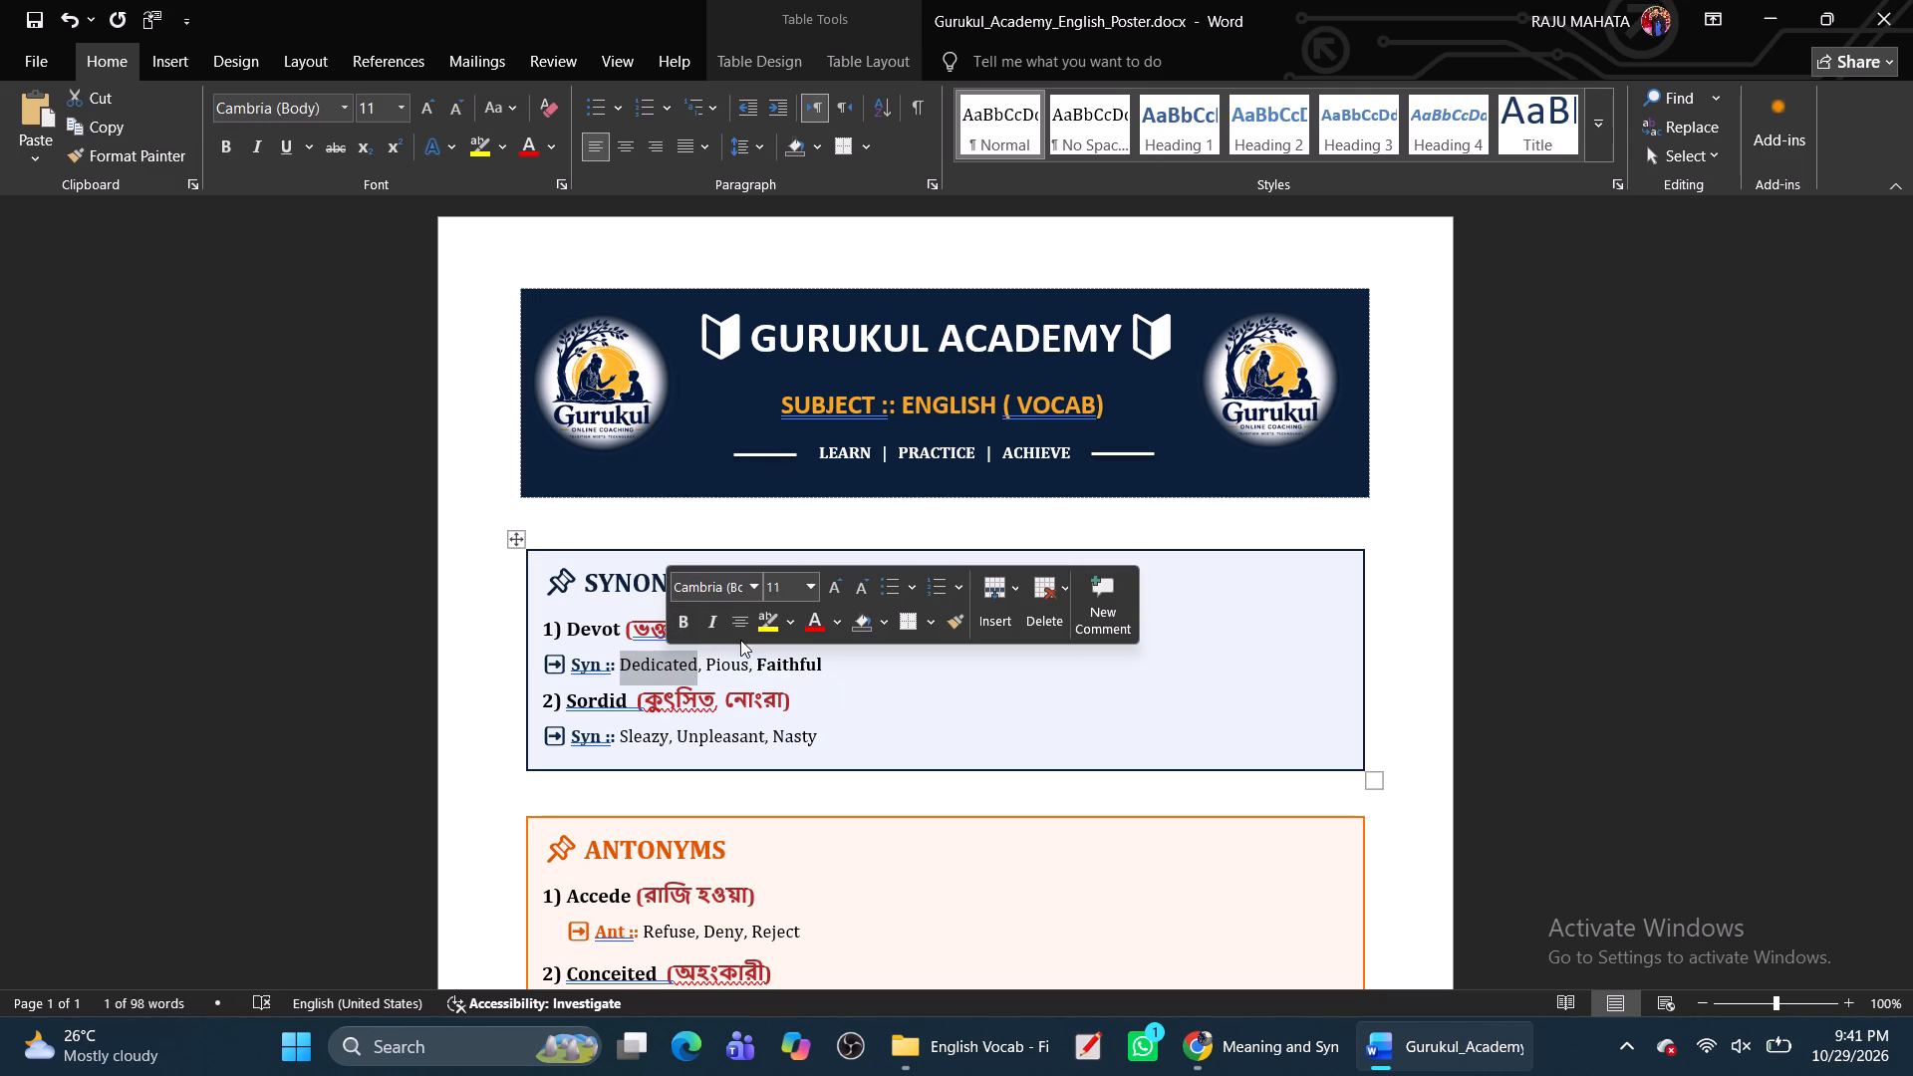
{"action": "left_click", "coordinate": [796, 660]}
{"action": "double_click", "coordinate": [796, 660]}
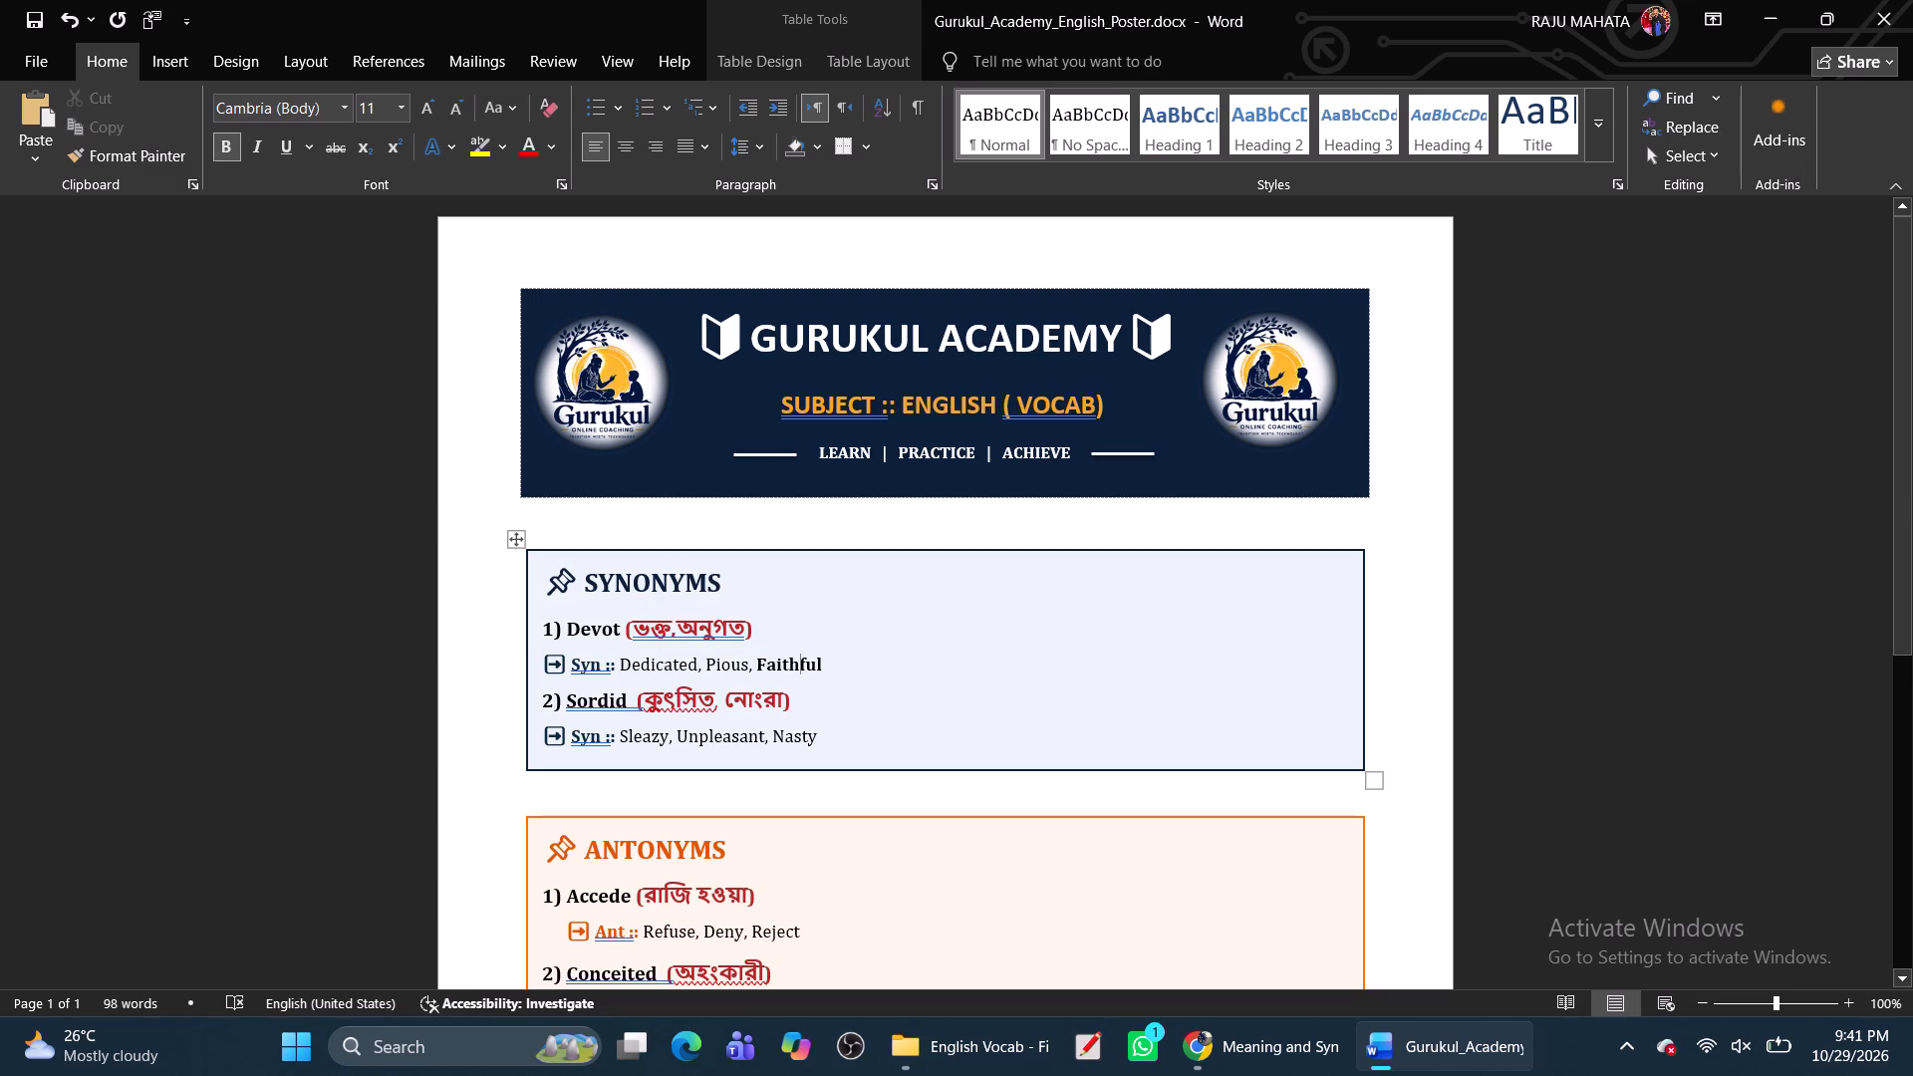
{"action": "left_click", "coordinate": [805, 616]}
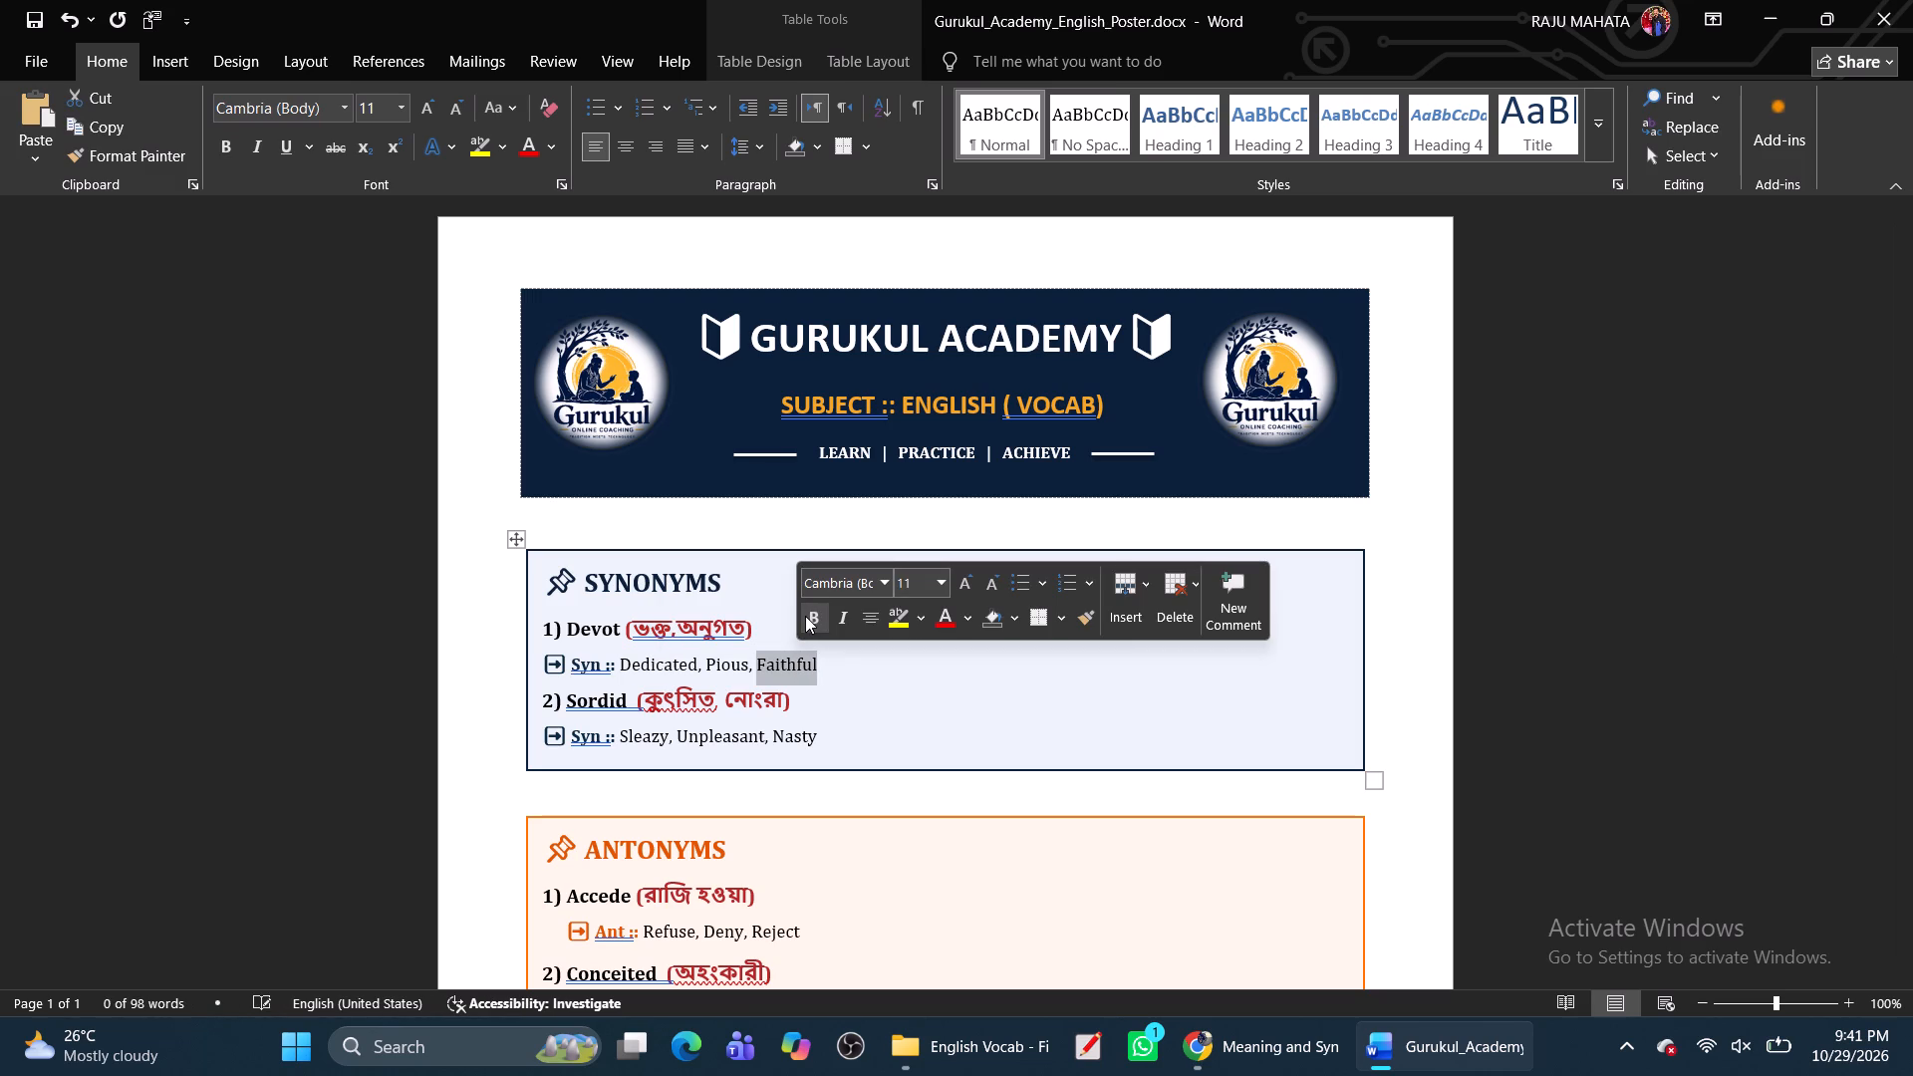
{"action": "left_click", "coordinate": [894, 683]}
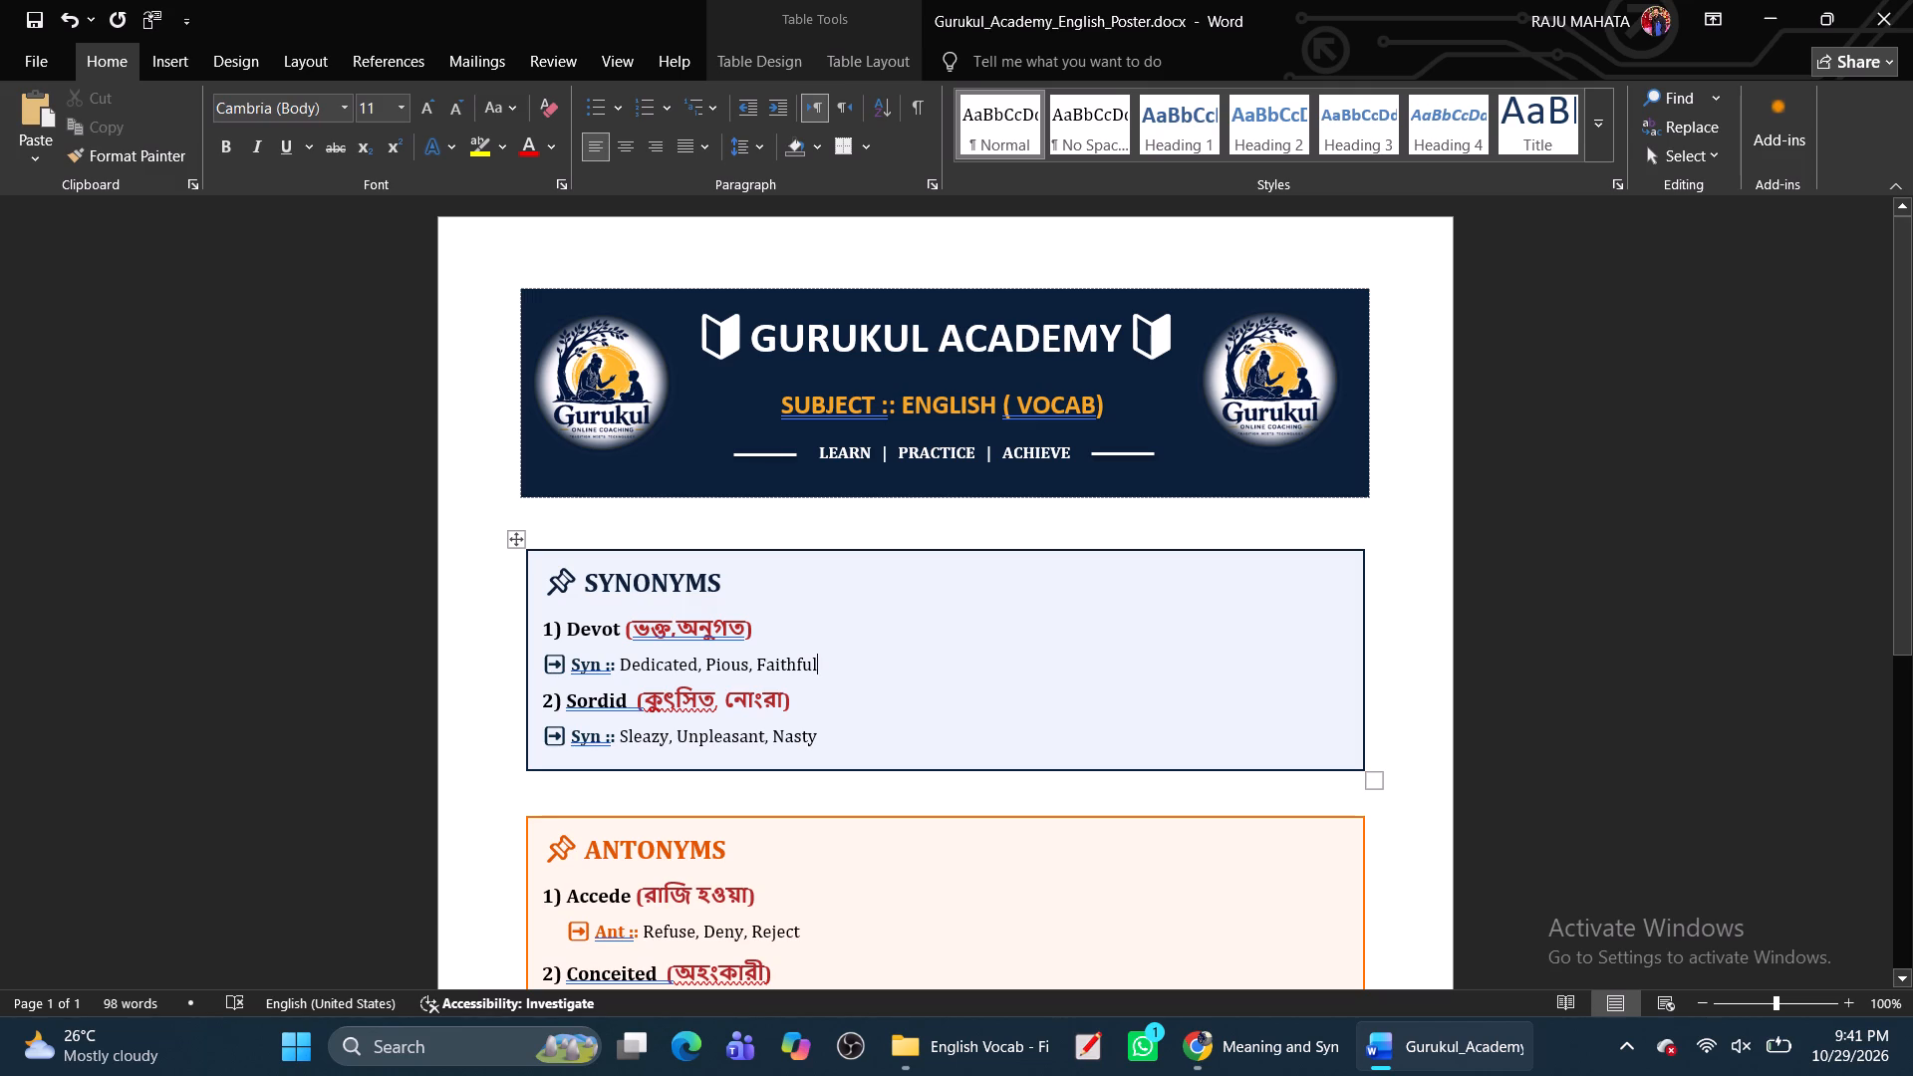
Replace the headword Sordid in the second SYNONYMS entry with Docile.
{"action": "left_click", "coordinate": [594, 699]}
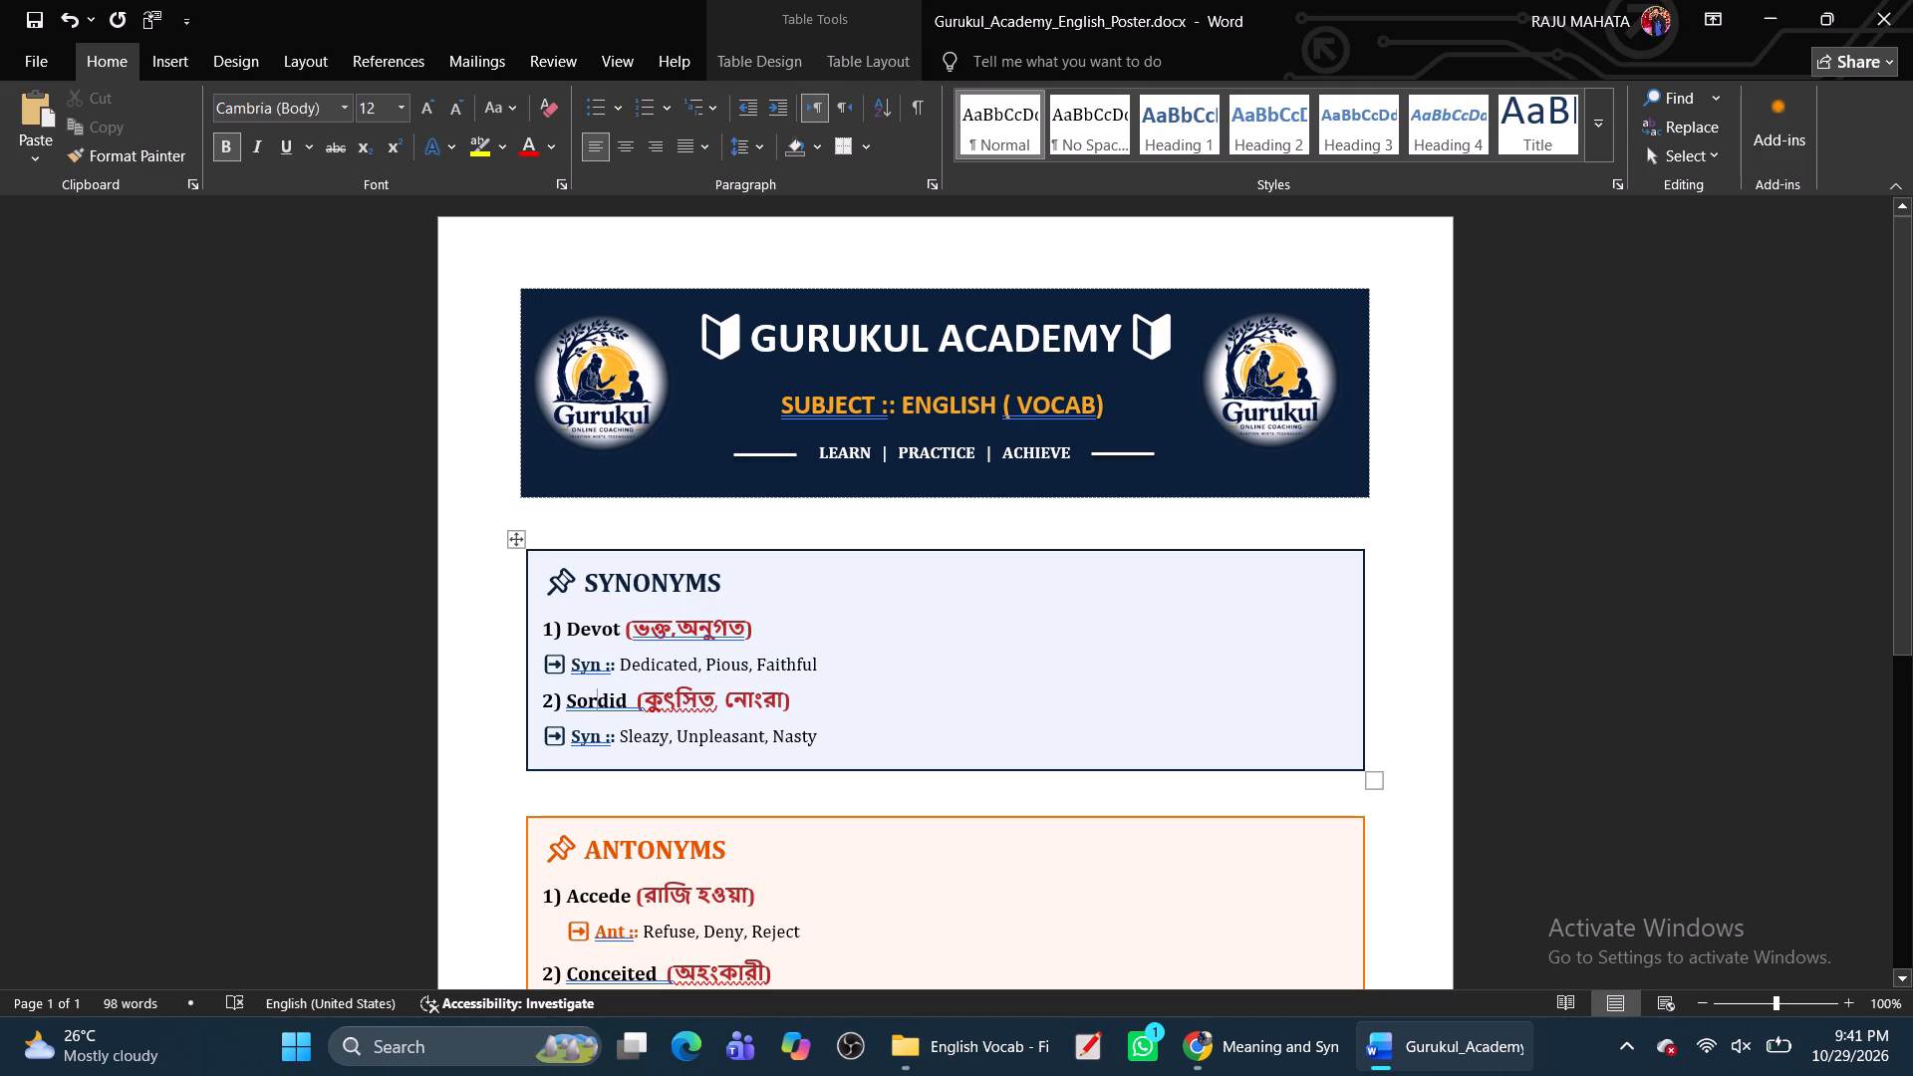
{"action": "double_click", "coordinate": [594, 699]}
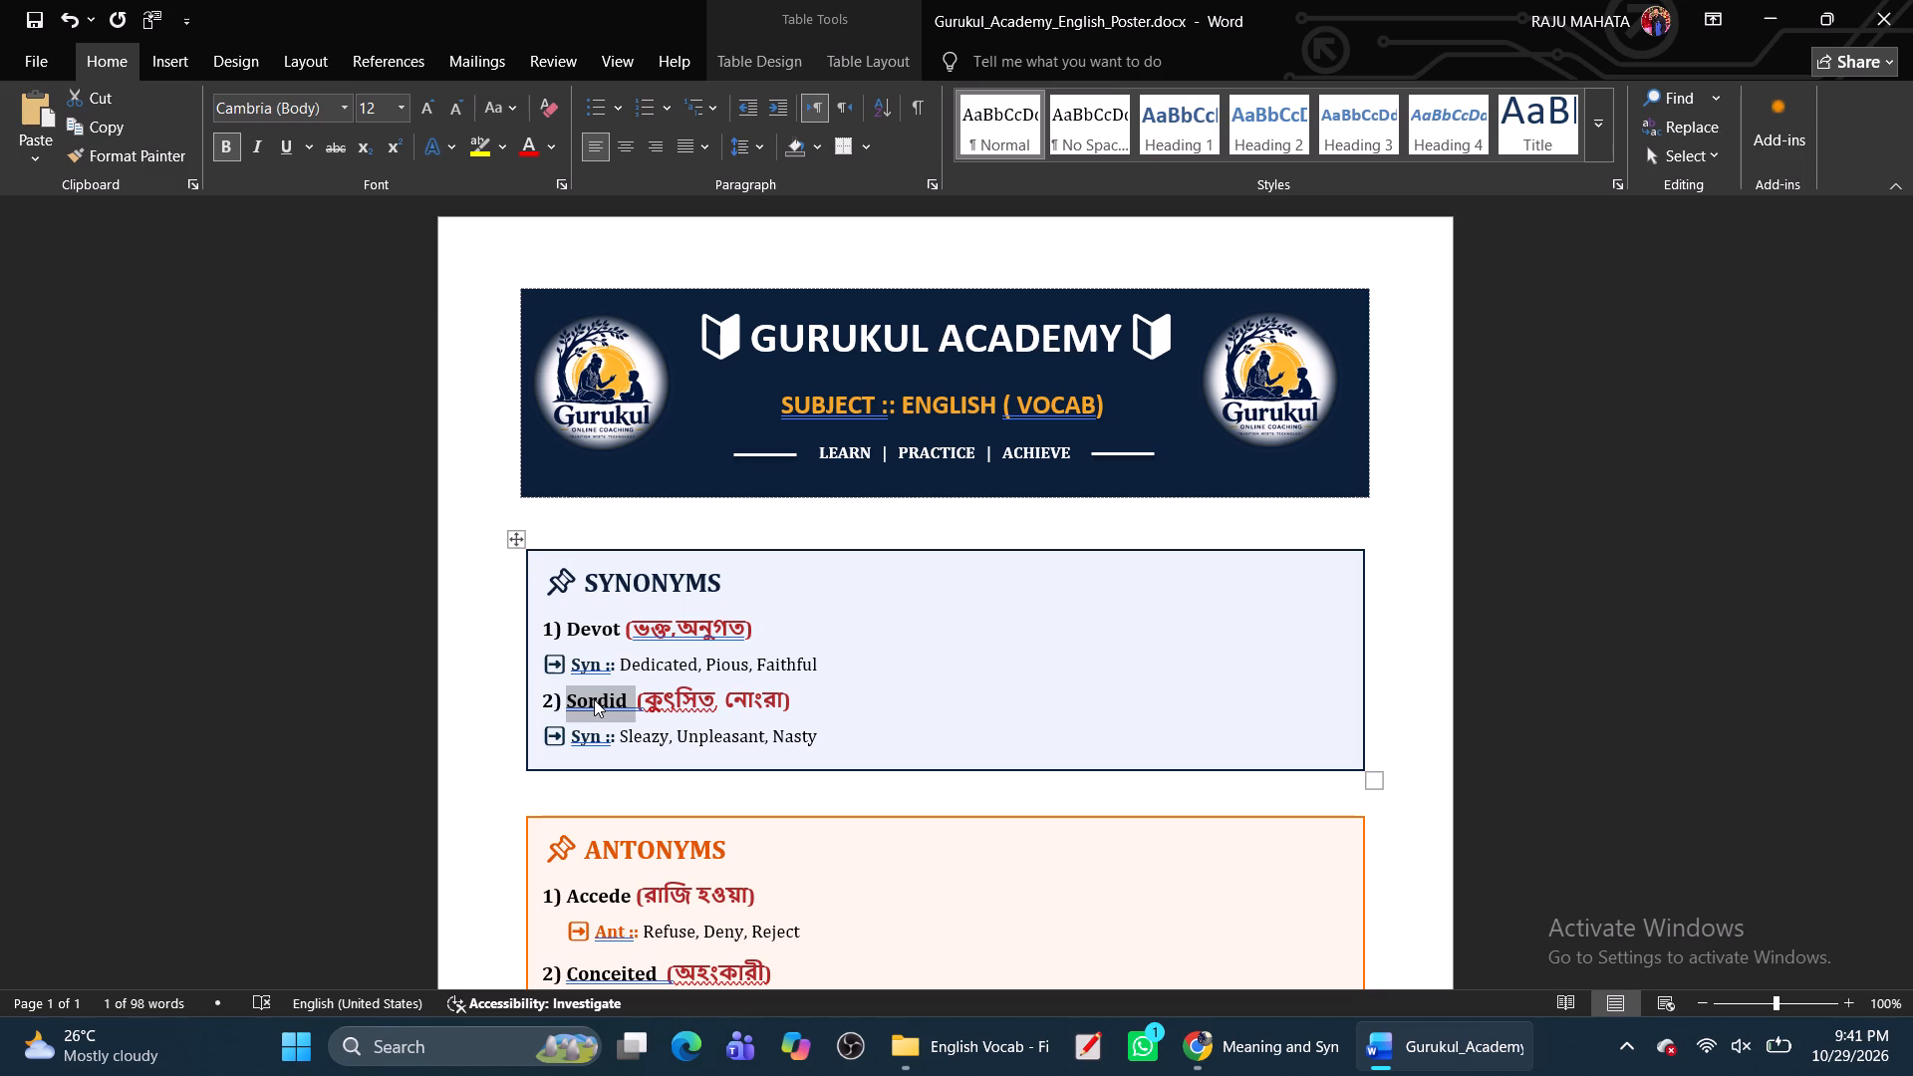
{"action": "key", "text": "shift+d"}
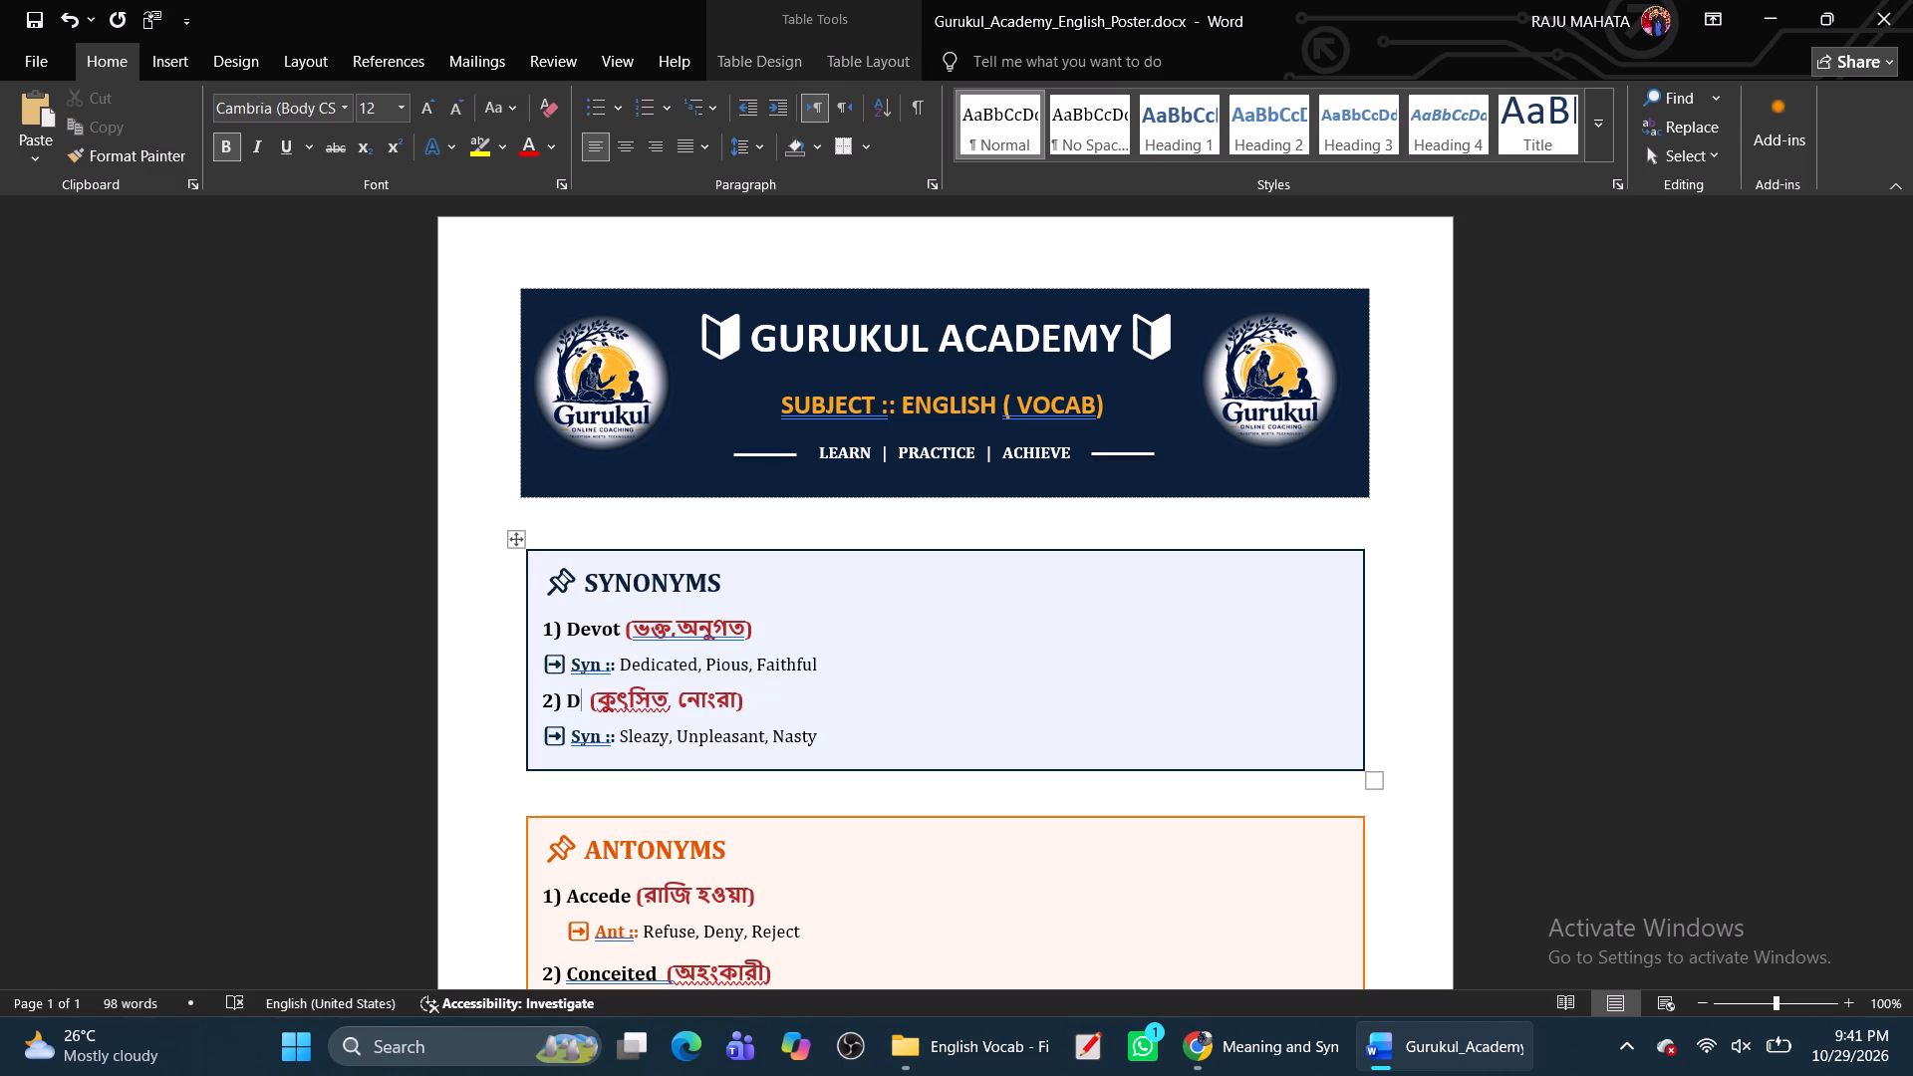
{"action": "key", "text": "o"}
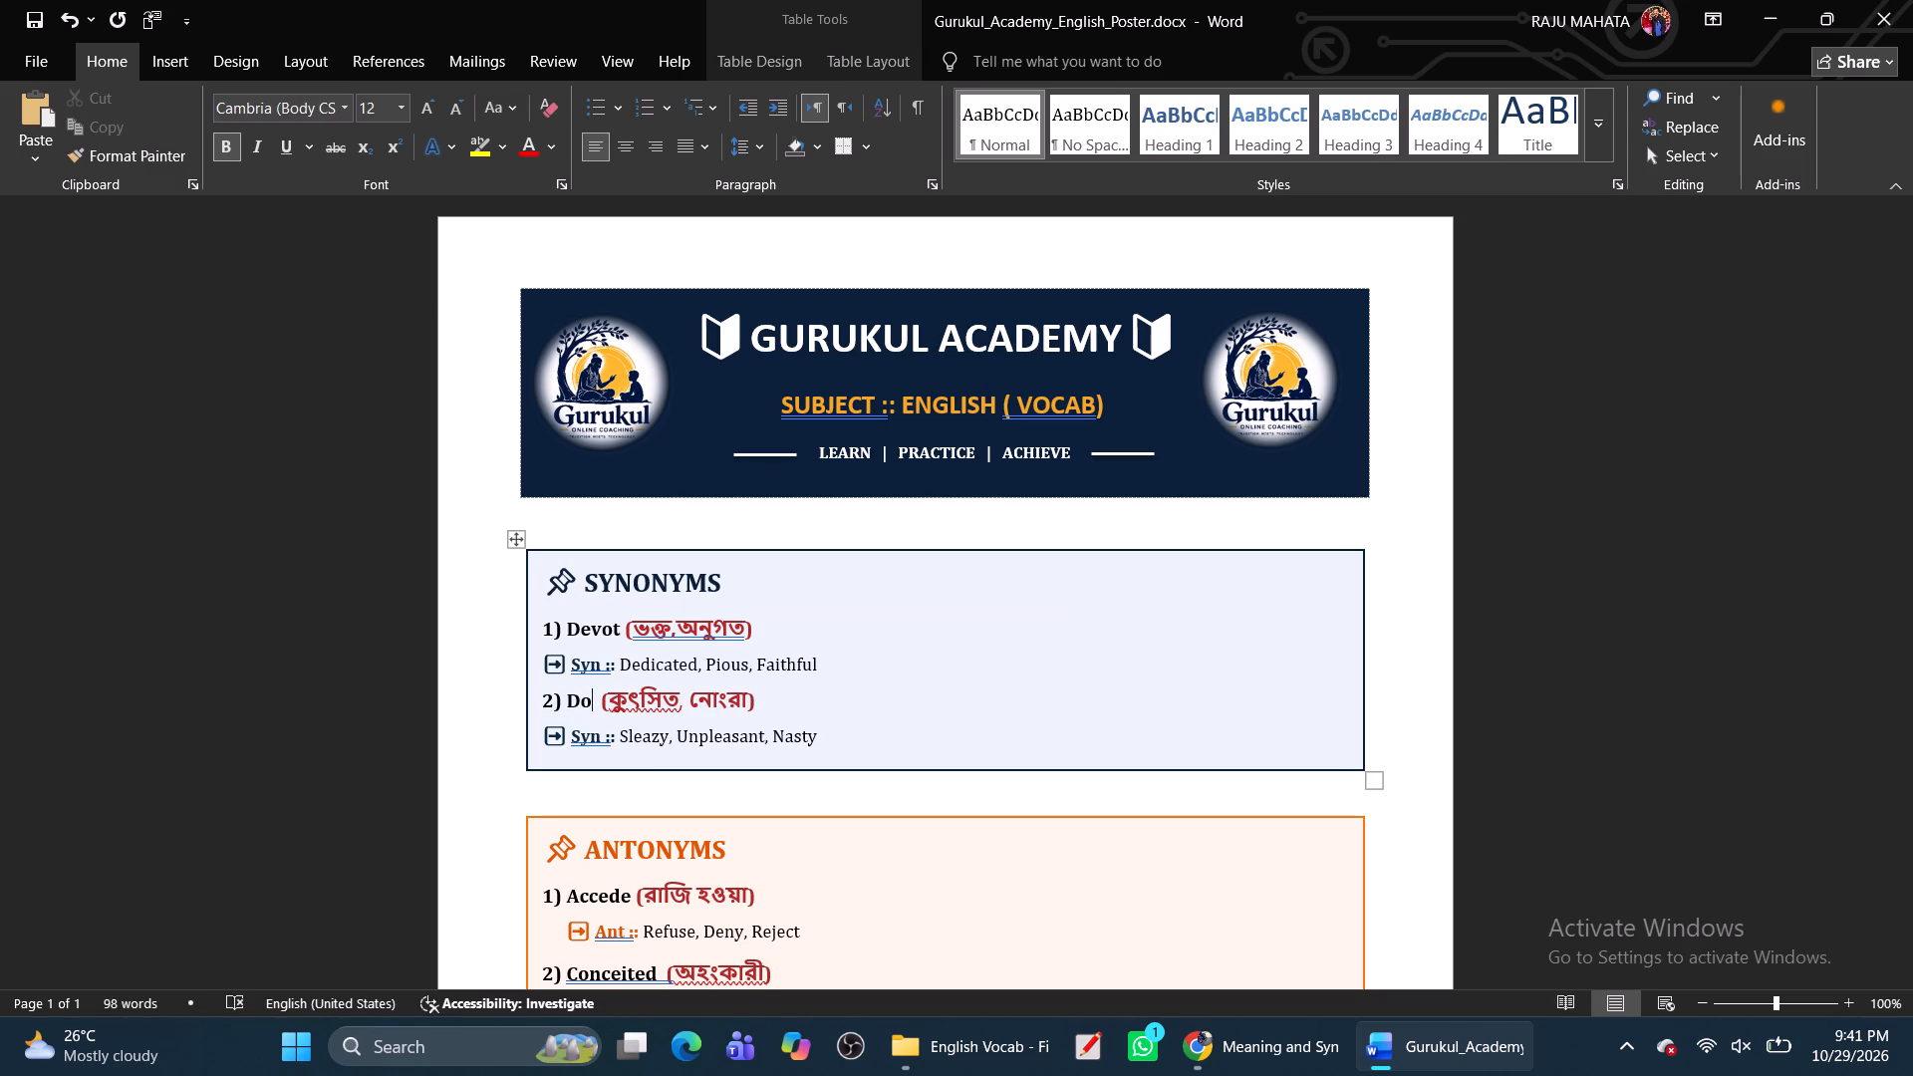
{"action": "type", "text": "ci"}
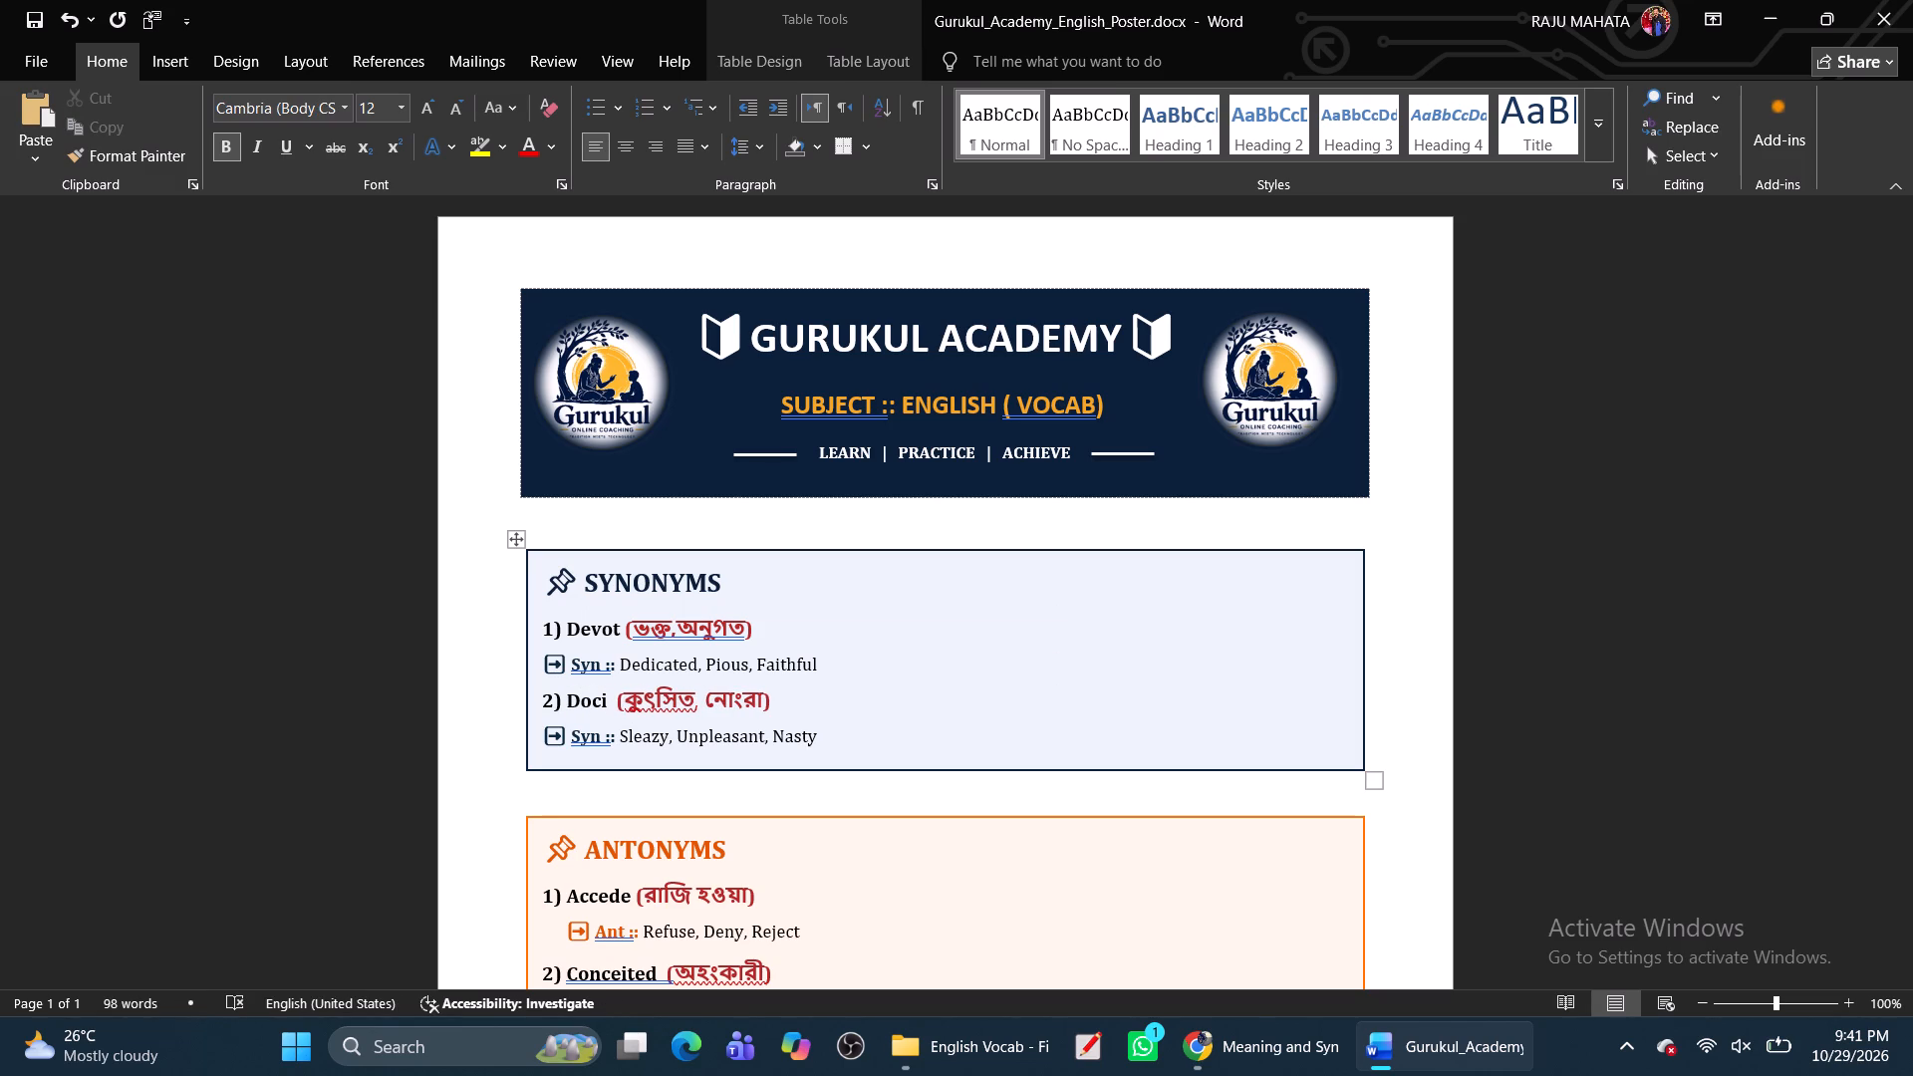
{"action": "type", "text": "le"}
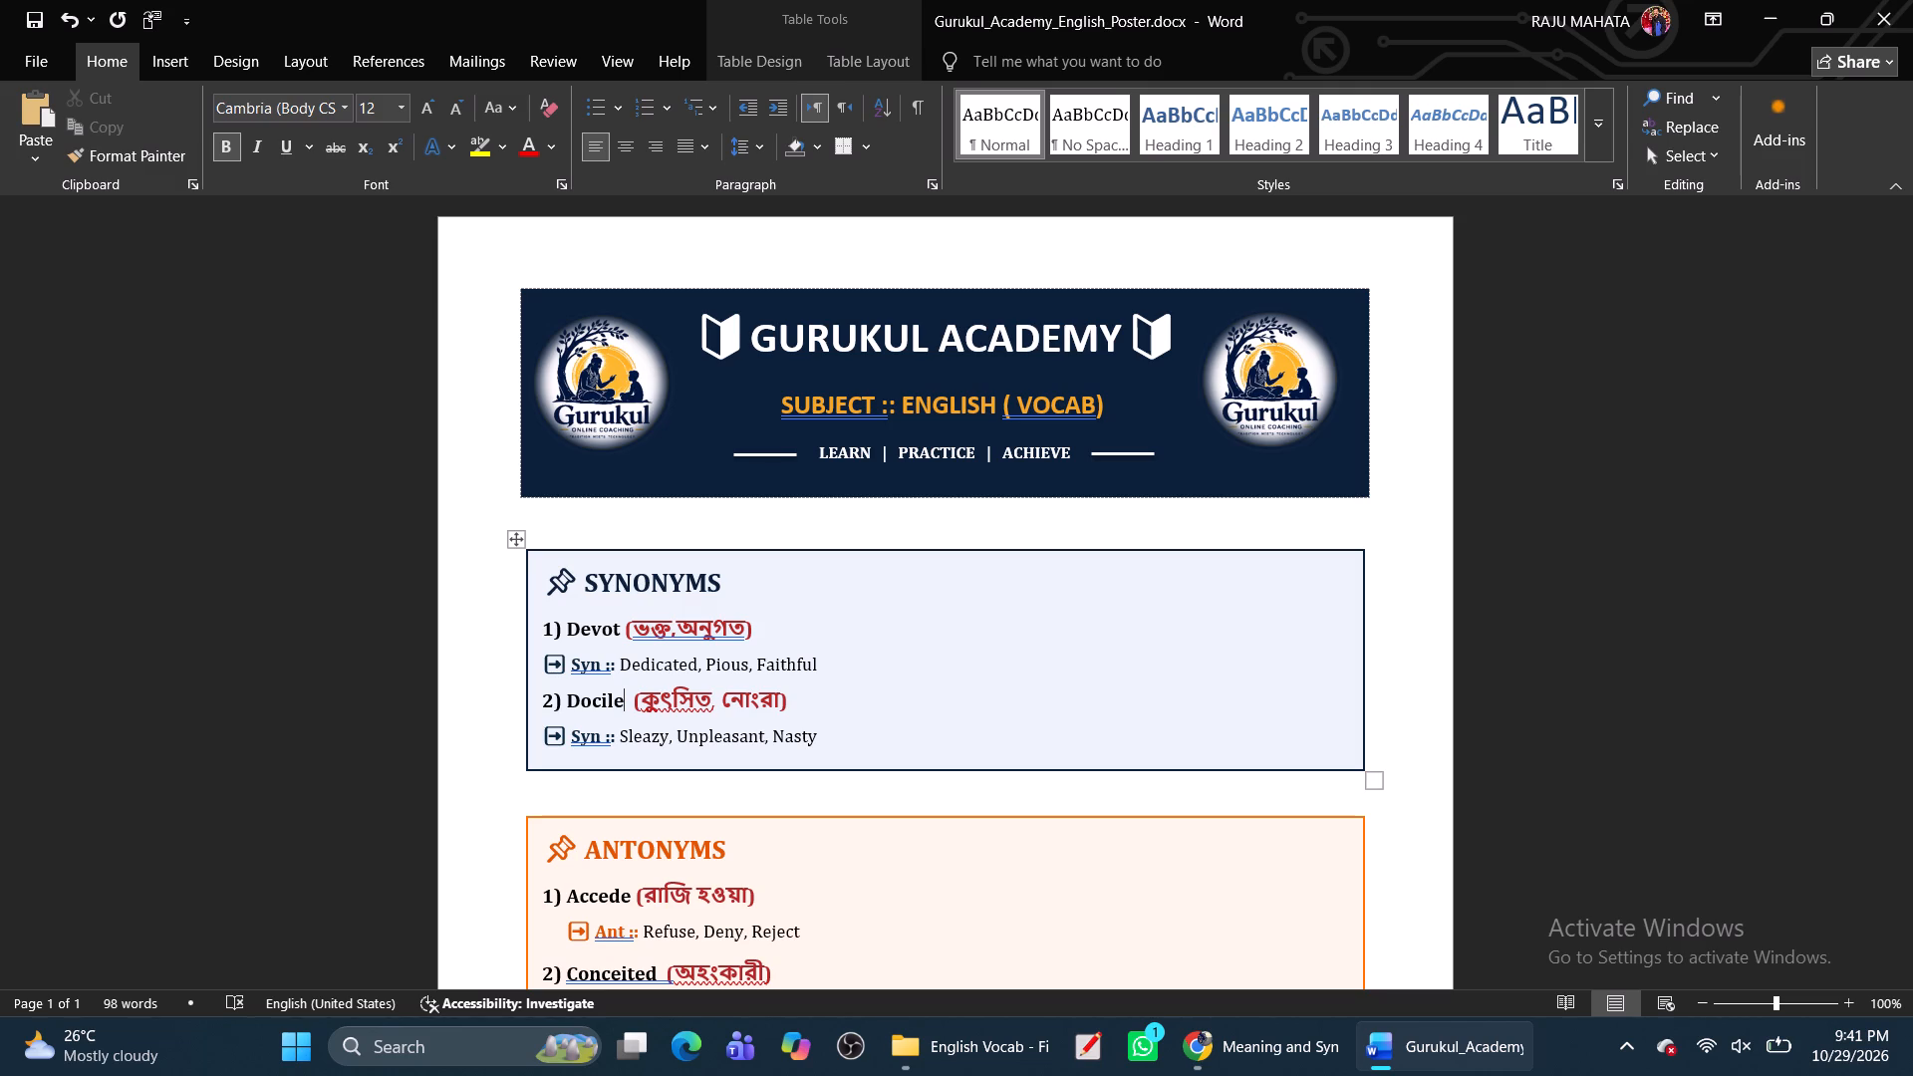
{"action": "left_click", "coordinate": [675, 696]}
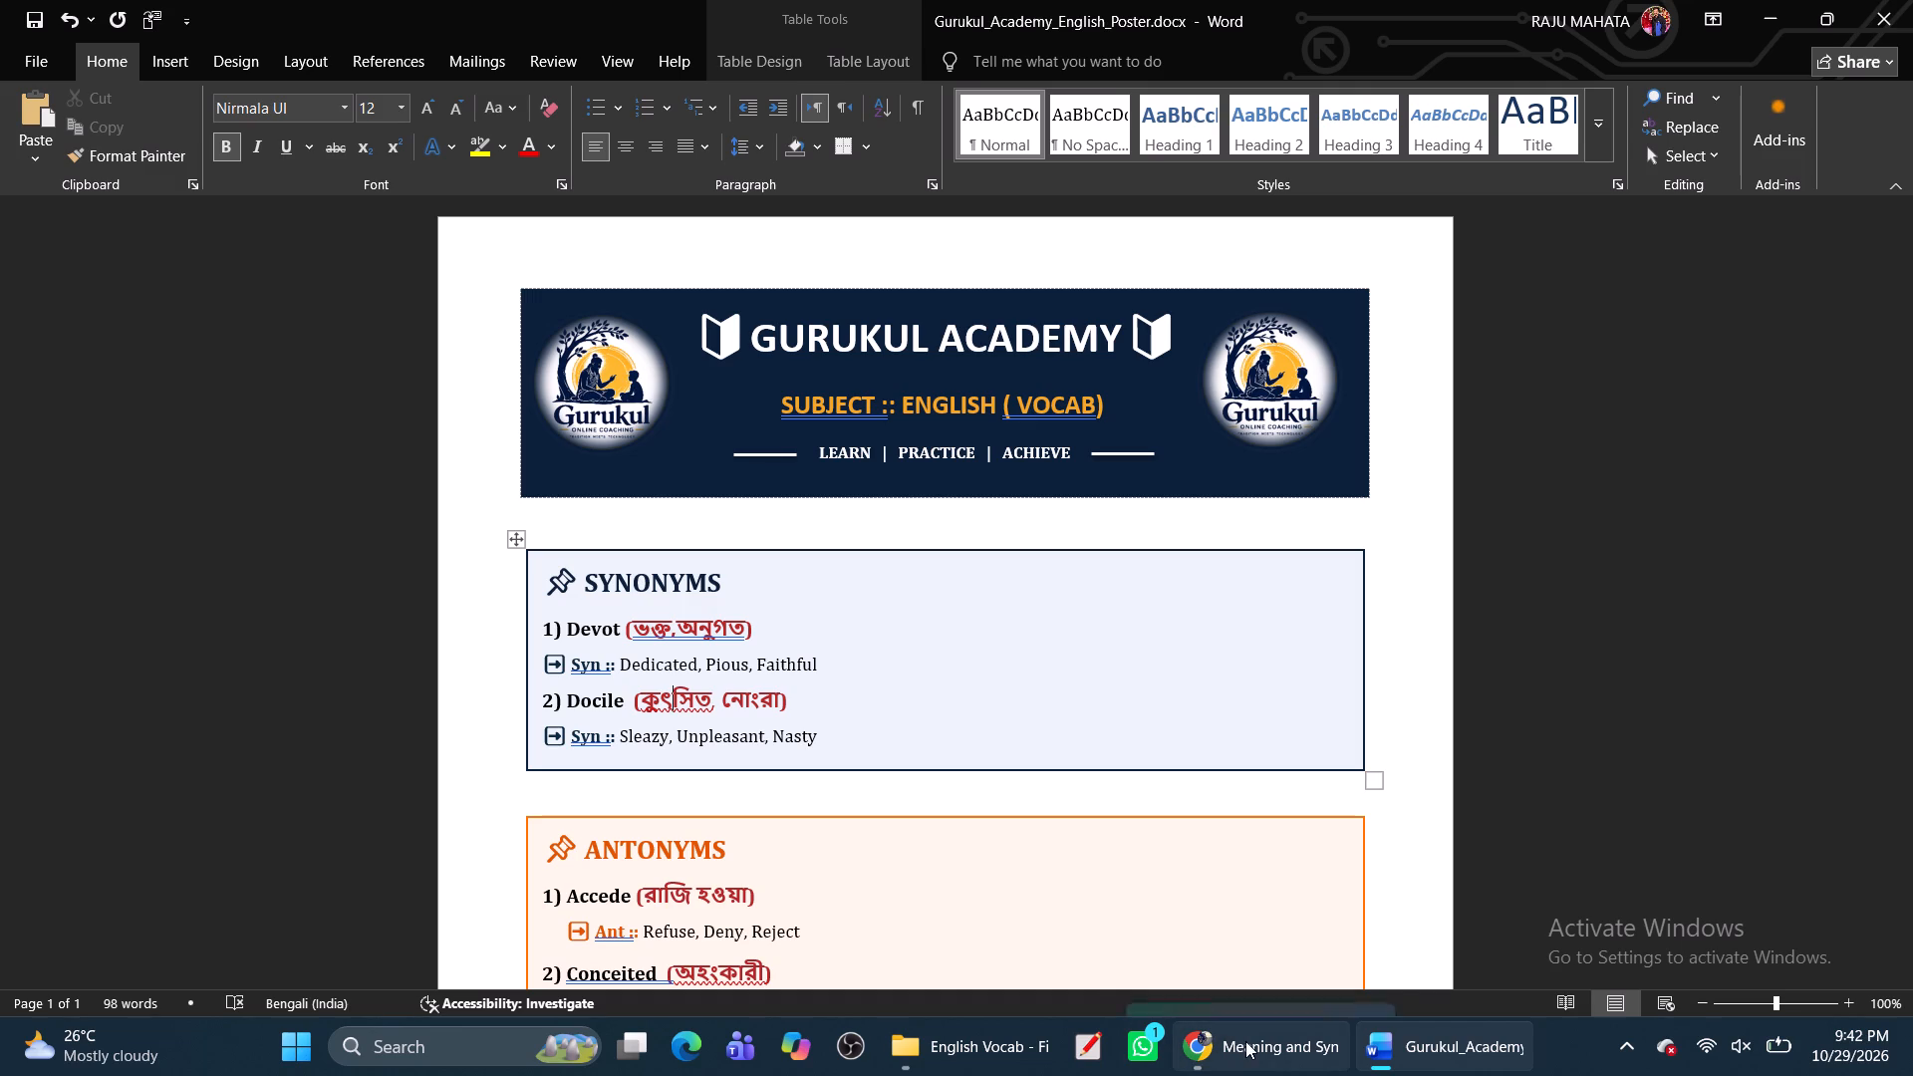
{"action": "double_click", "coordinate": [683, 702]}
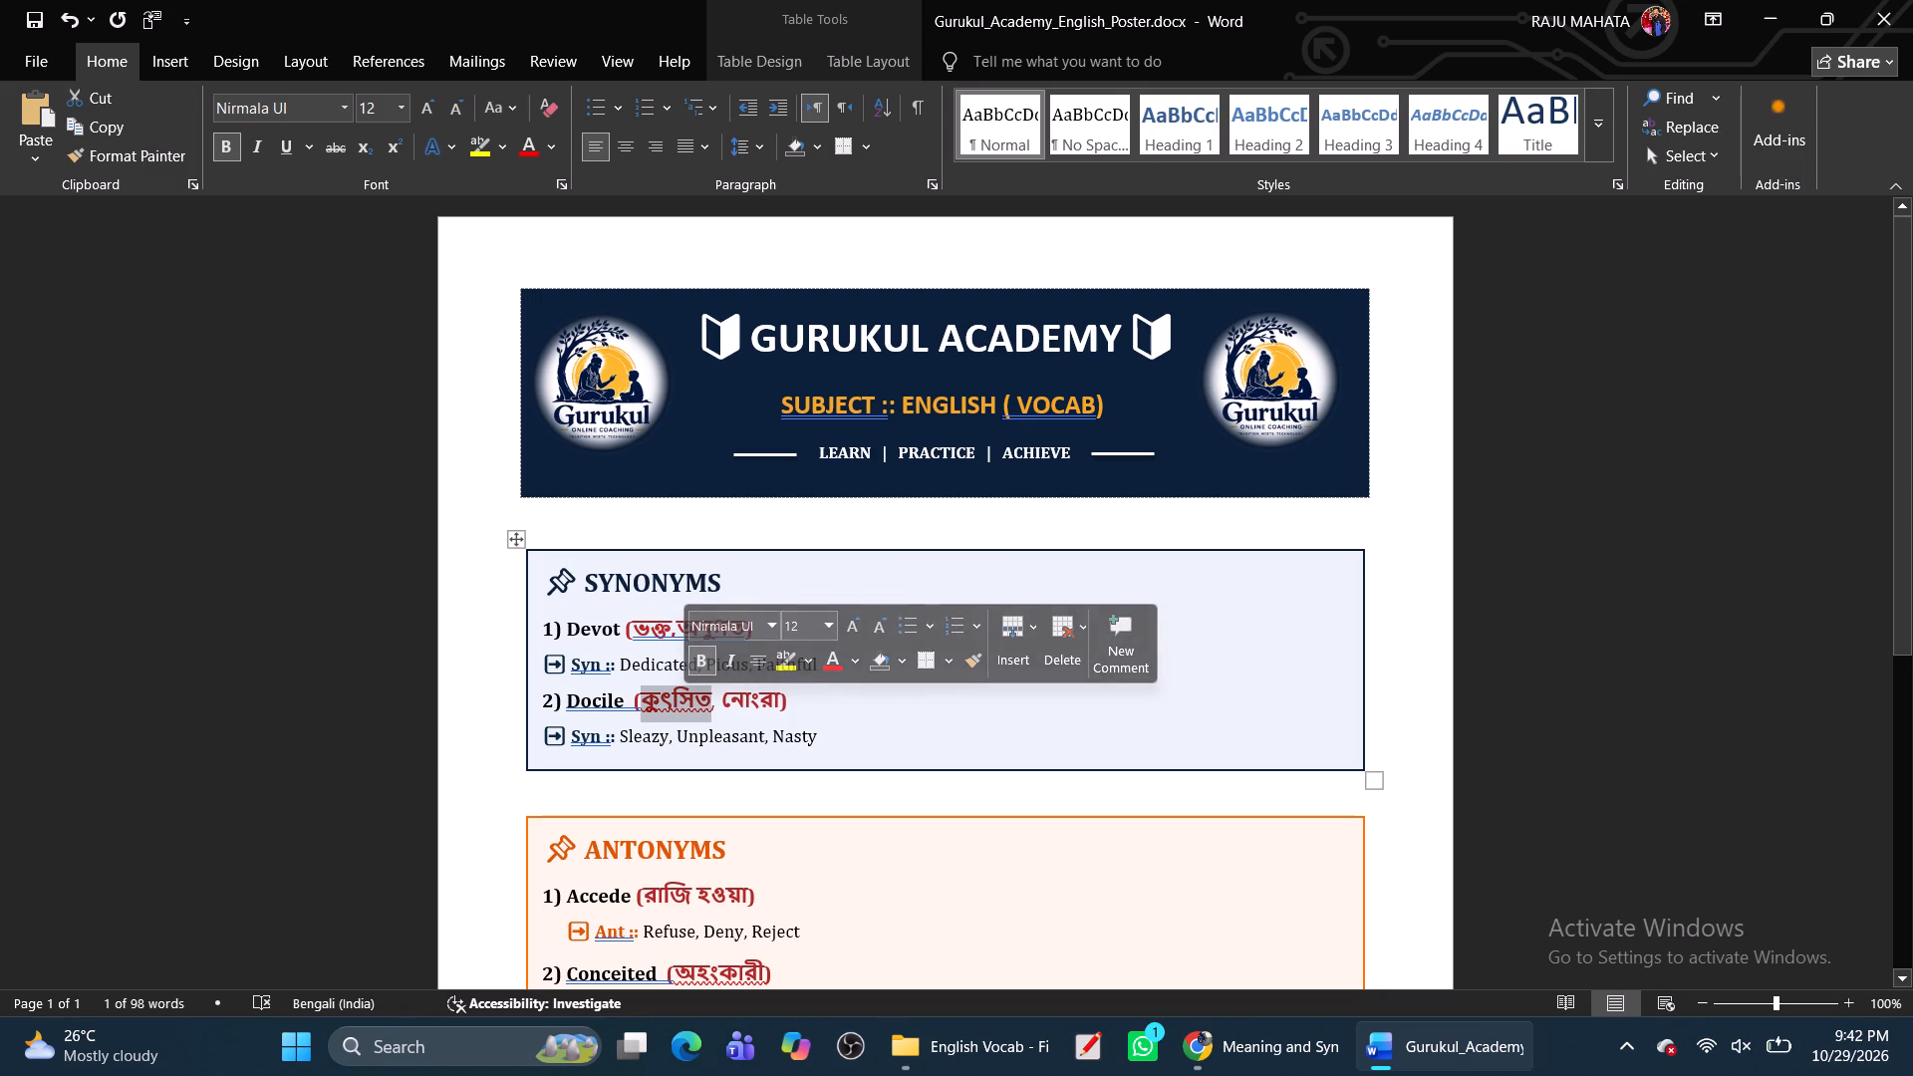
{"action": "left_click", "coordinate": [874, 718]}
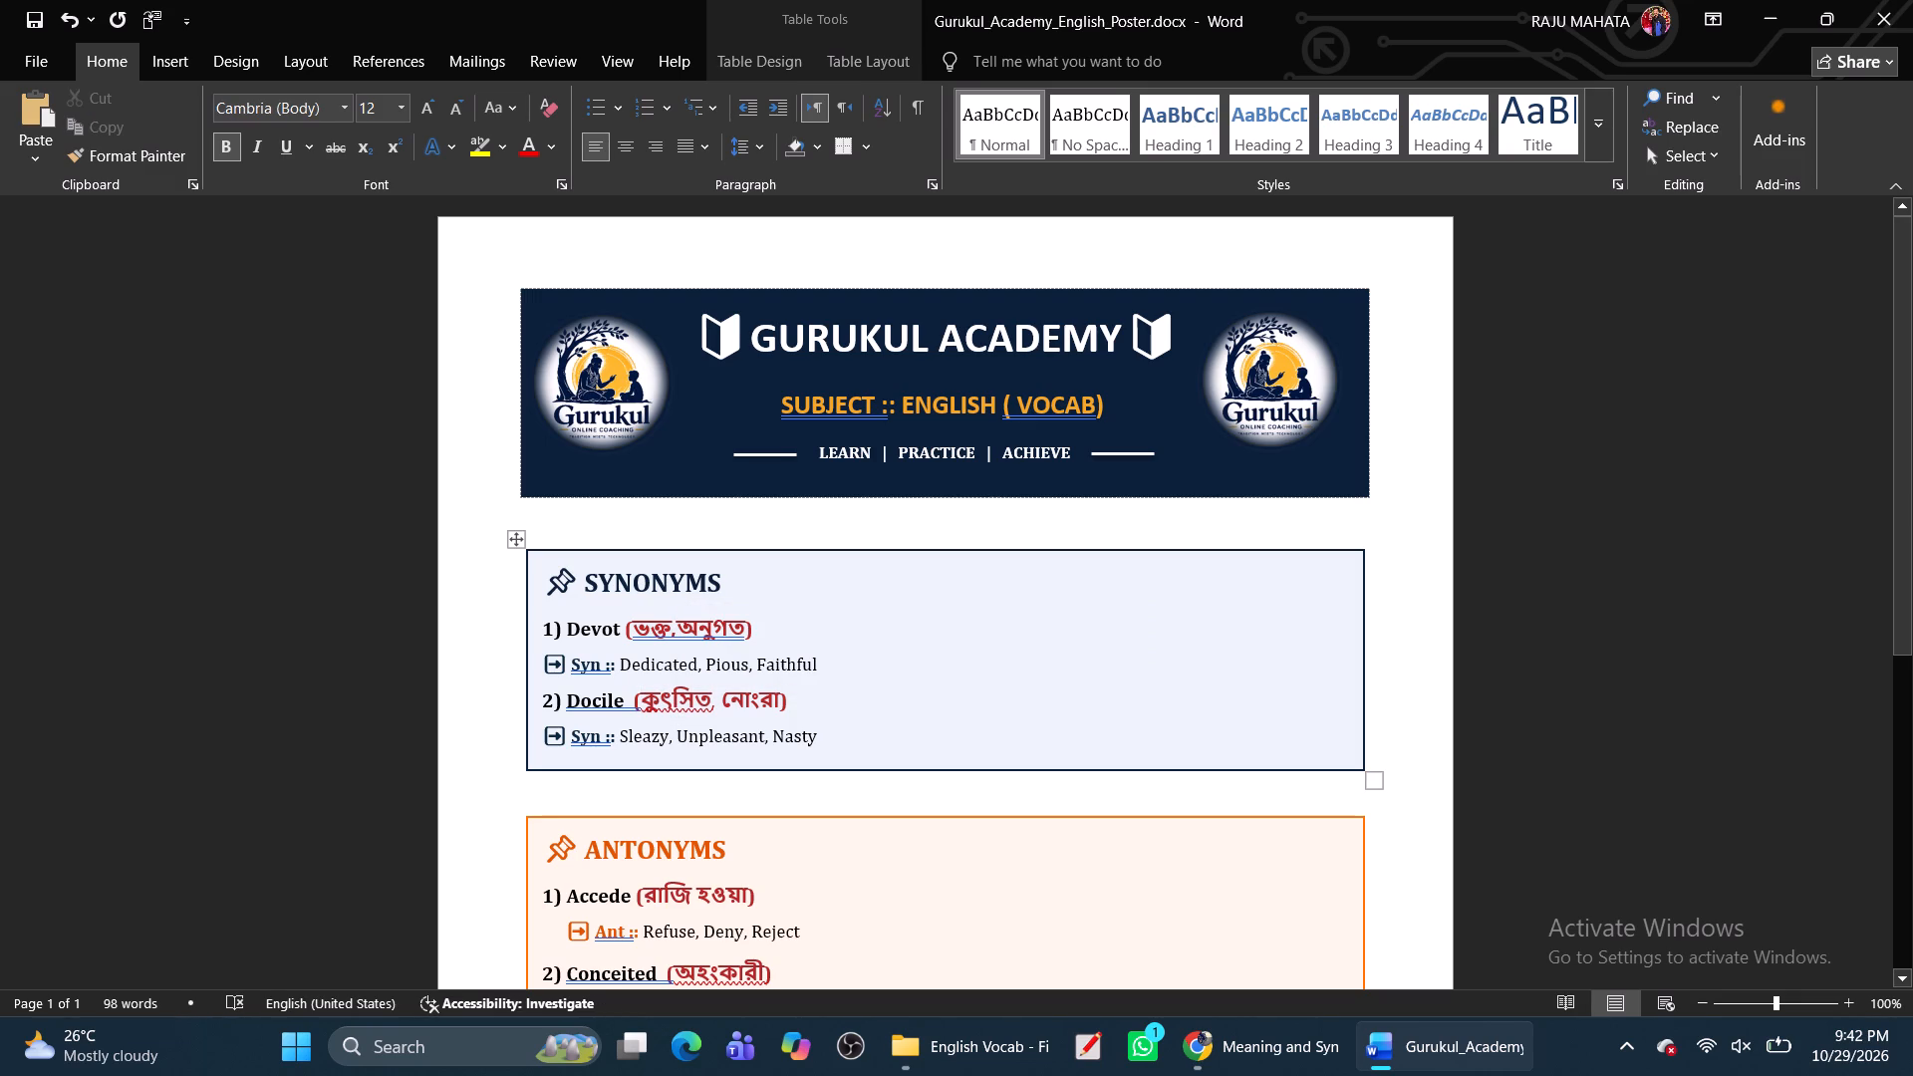
{"action": "double_click", "coordinate": [583, 702]}
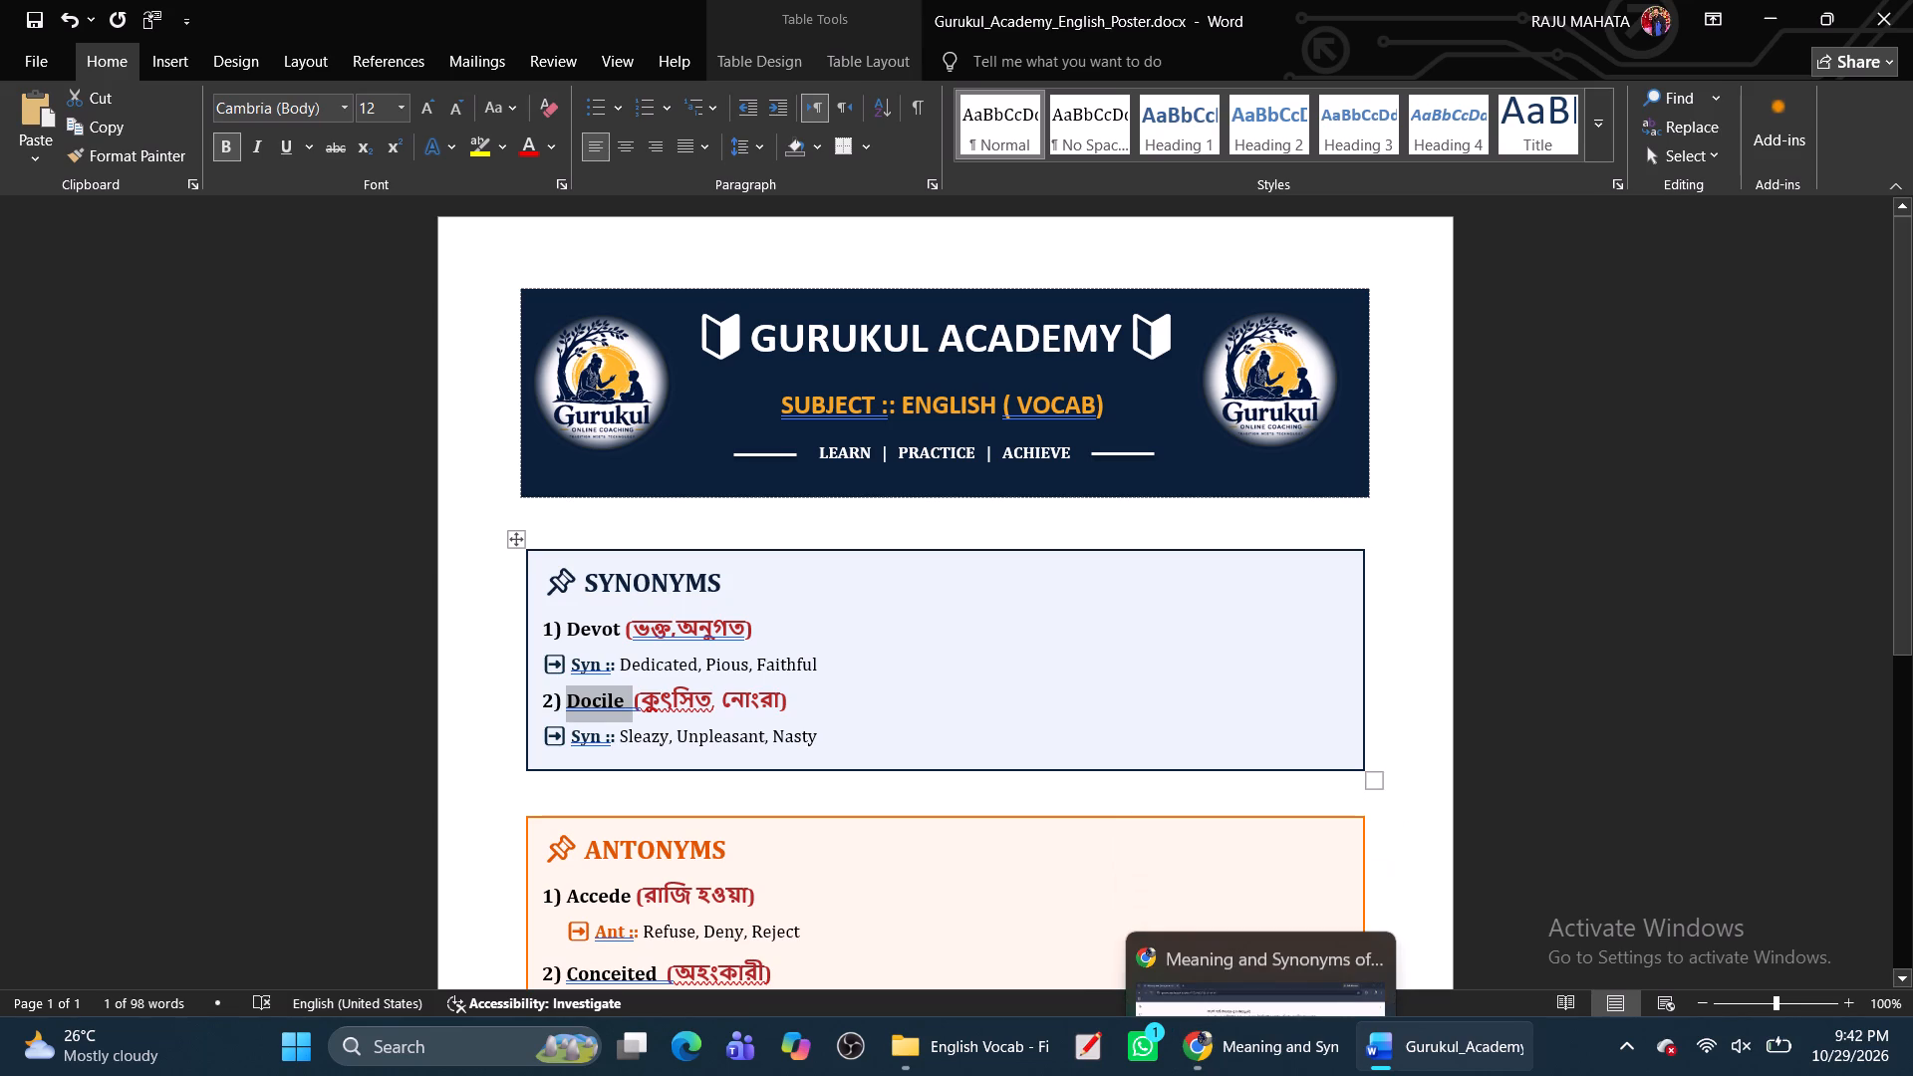
{"action": "key", "text": "ctrl+c"}
{"action": "left_click", "coordinate": [1206, 1038]}
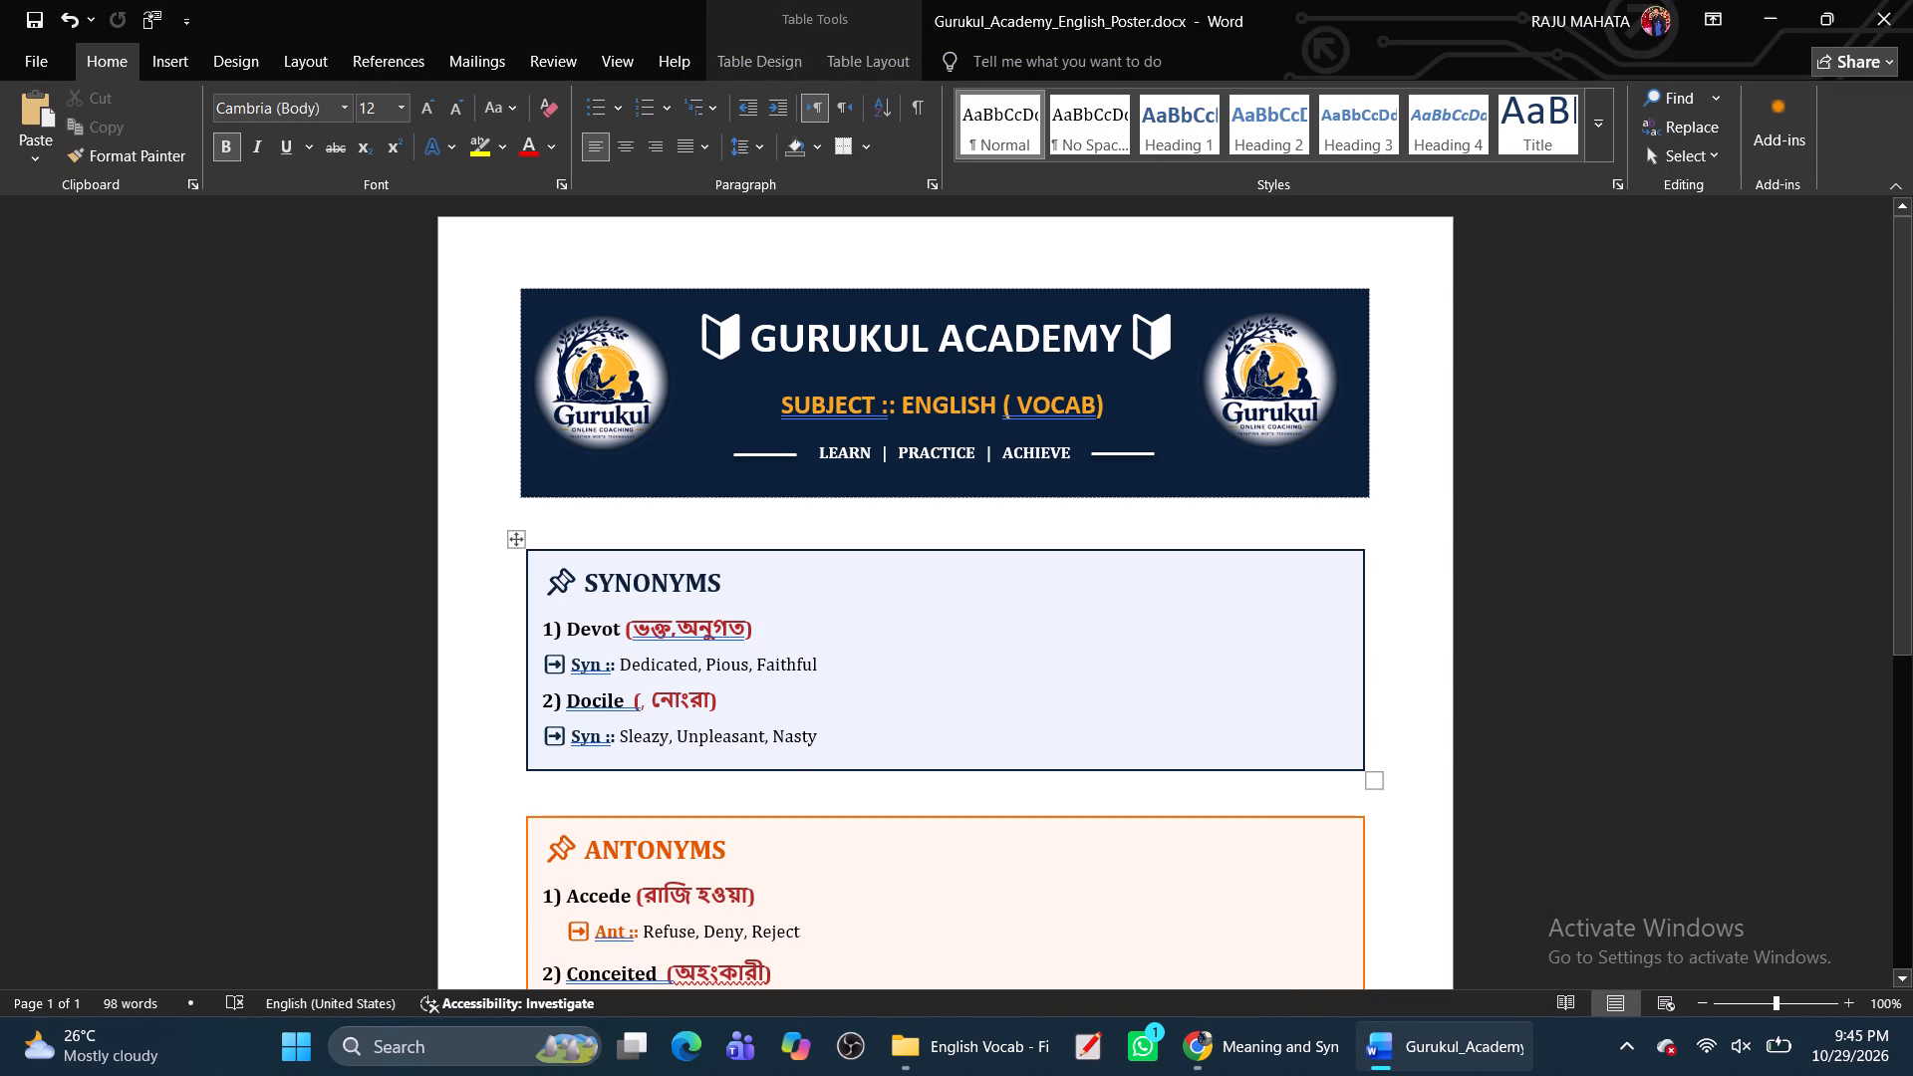
{"action": "left_click", "coordinate": [682, 695]}
{"action": "double_click", "coordinate": [682, 695]}
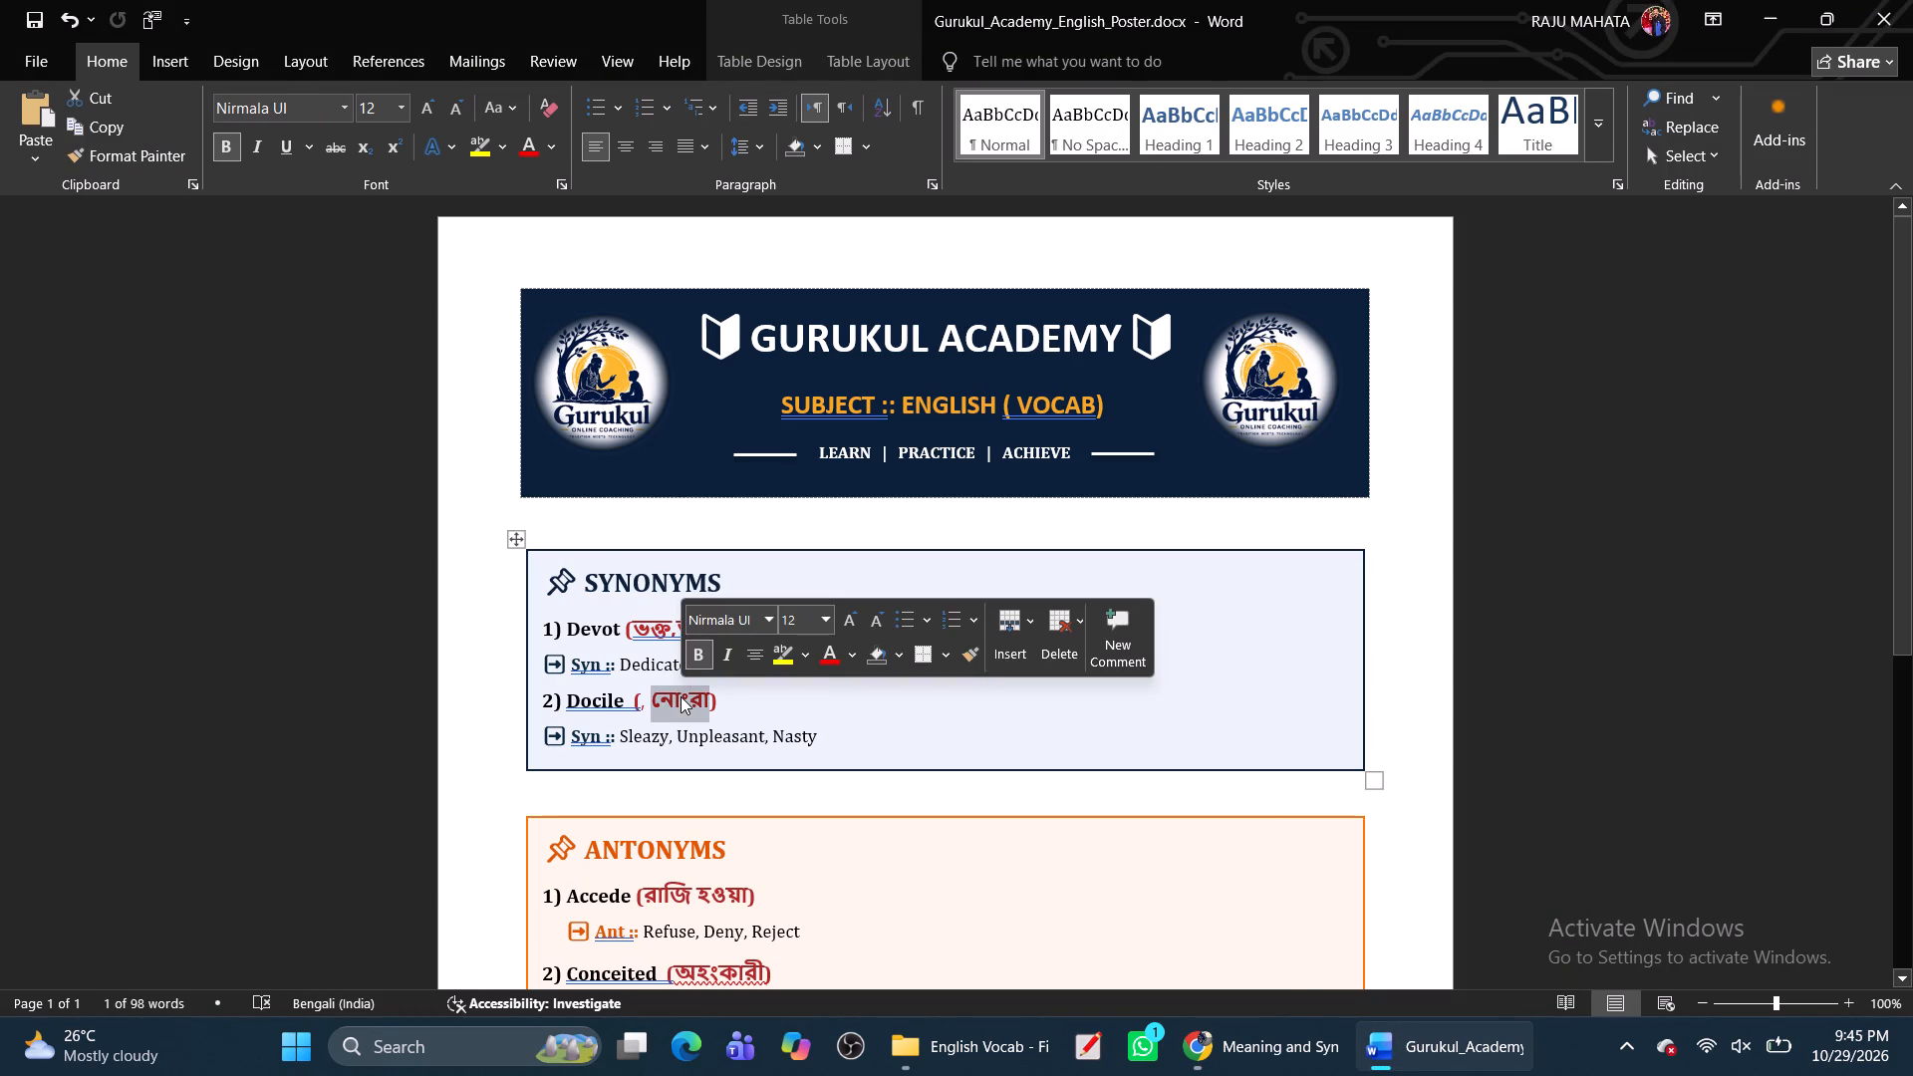
{"action": "key", "text": "ctrl+v"}
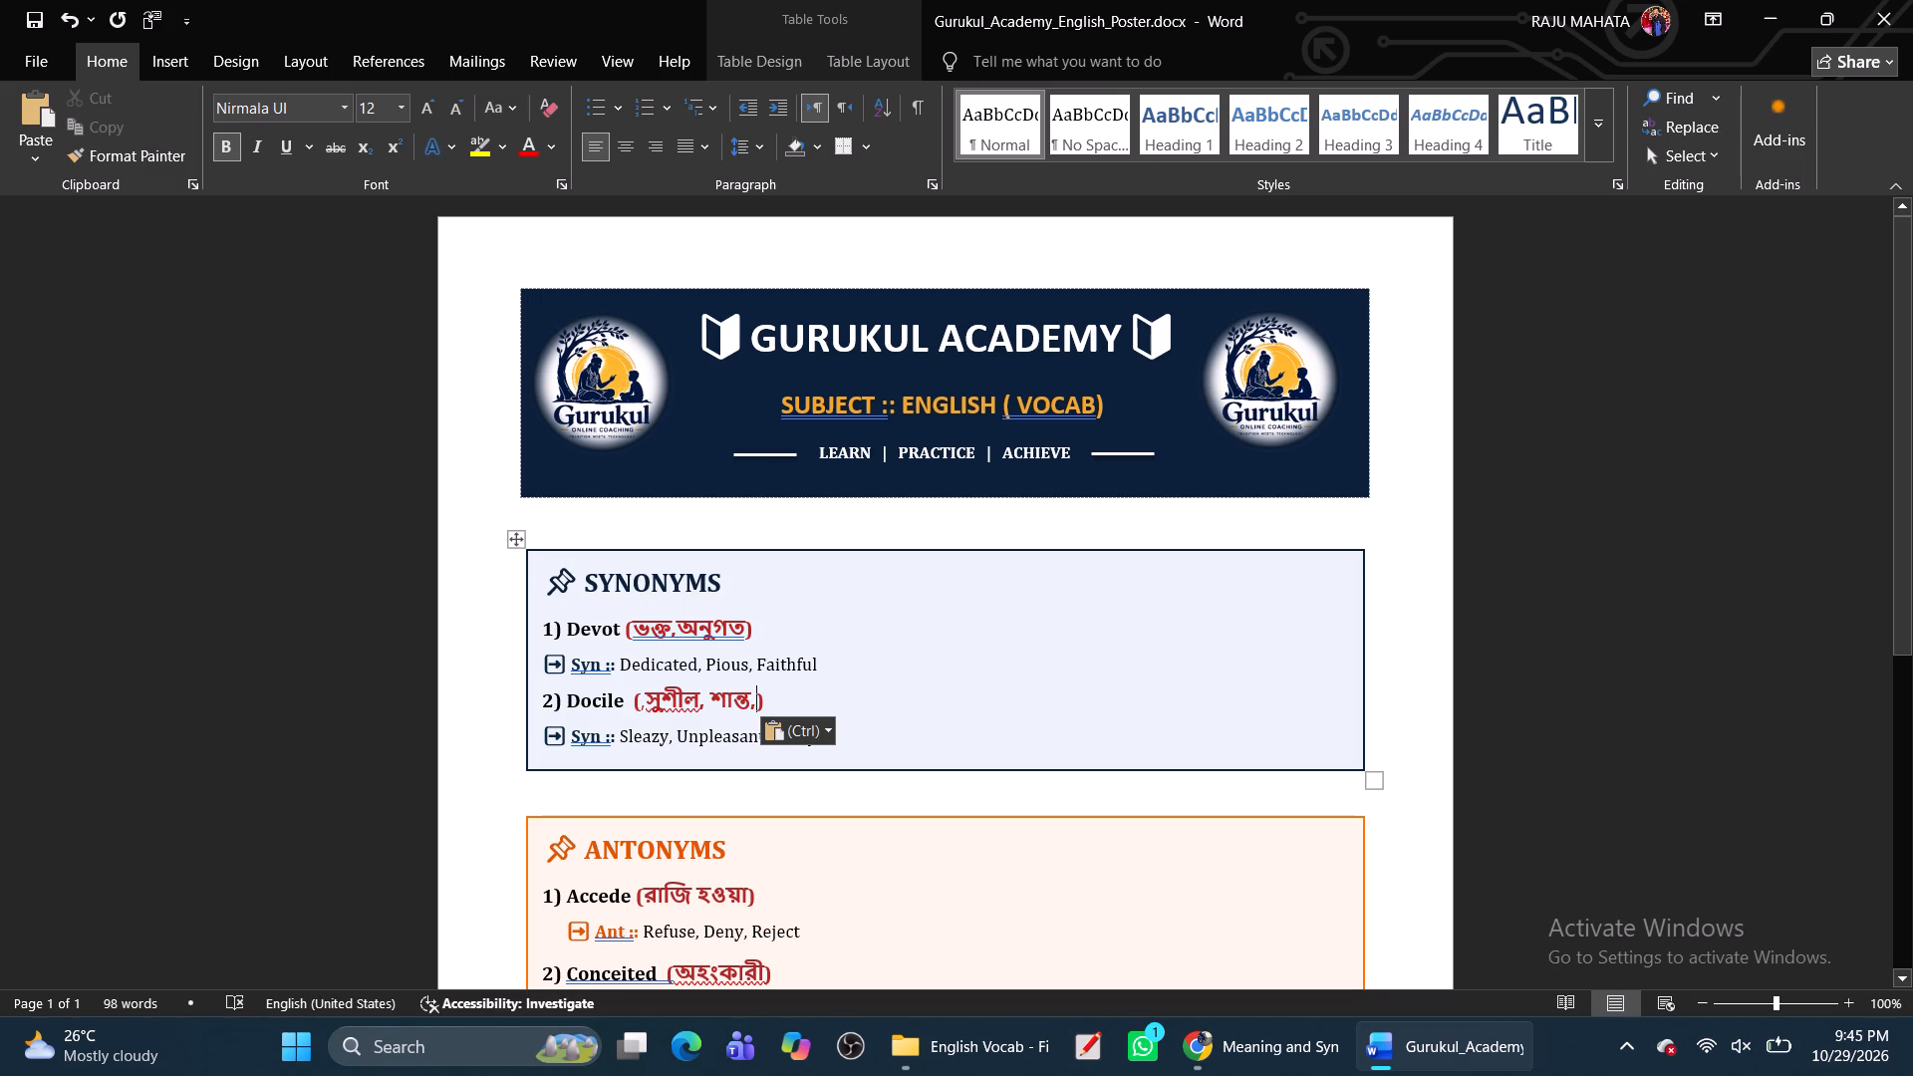
Remove the stray commas and extra space inside Docile's meaning brackets so they read (সুশীল,শান্ত).
{"action": "left_click", "coordinate": [703, 702]}
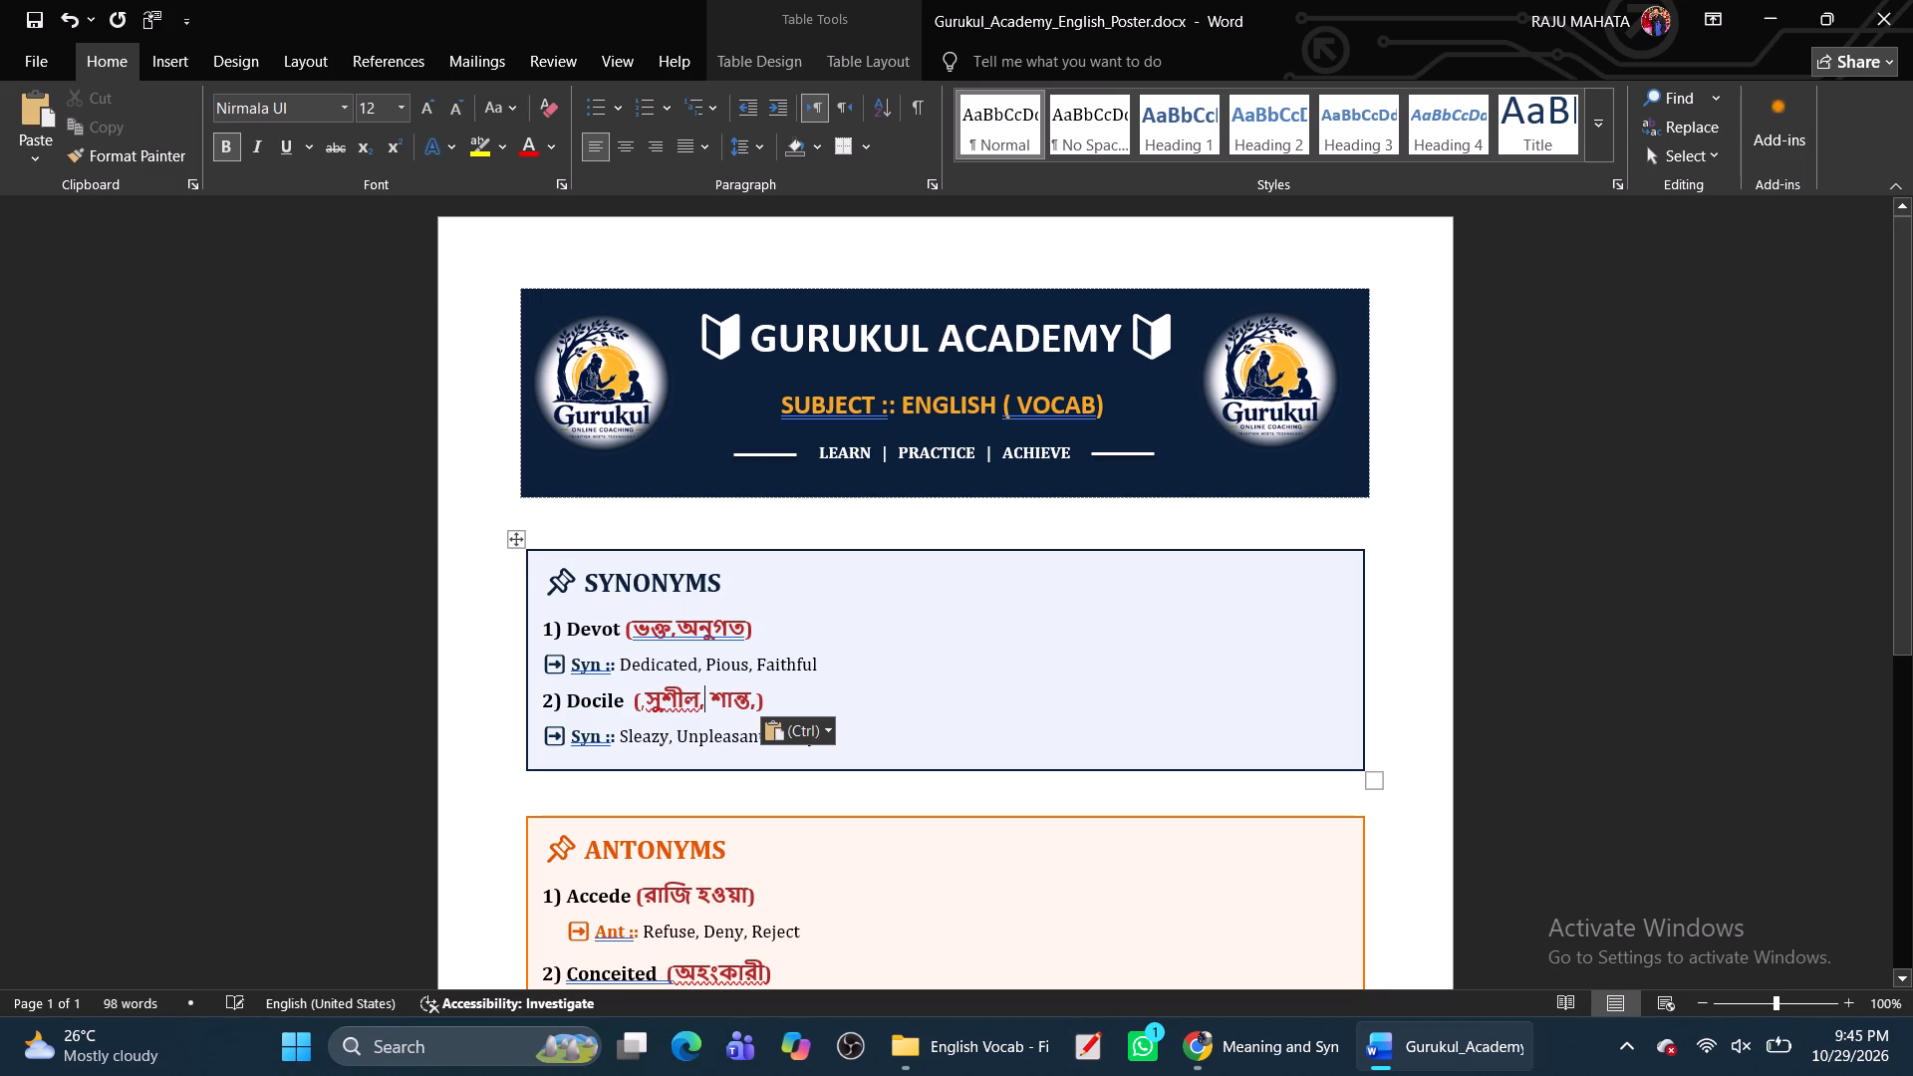
{"action": "left_click", "coordinate": [703, 702]}
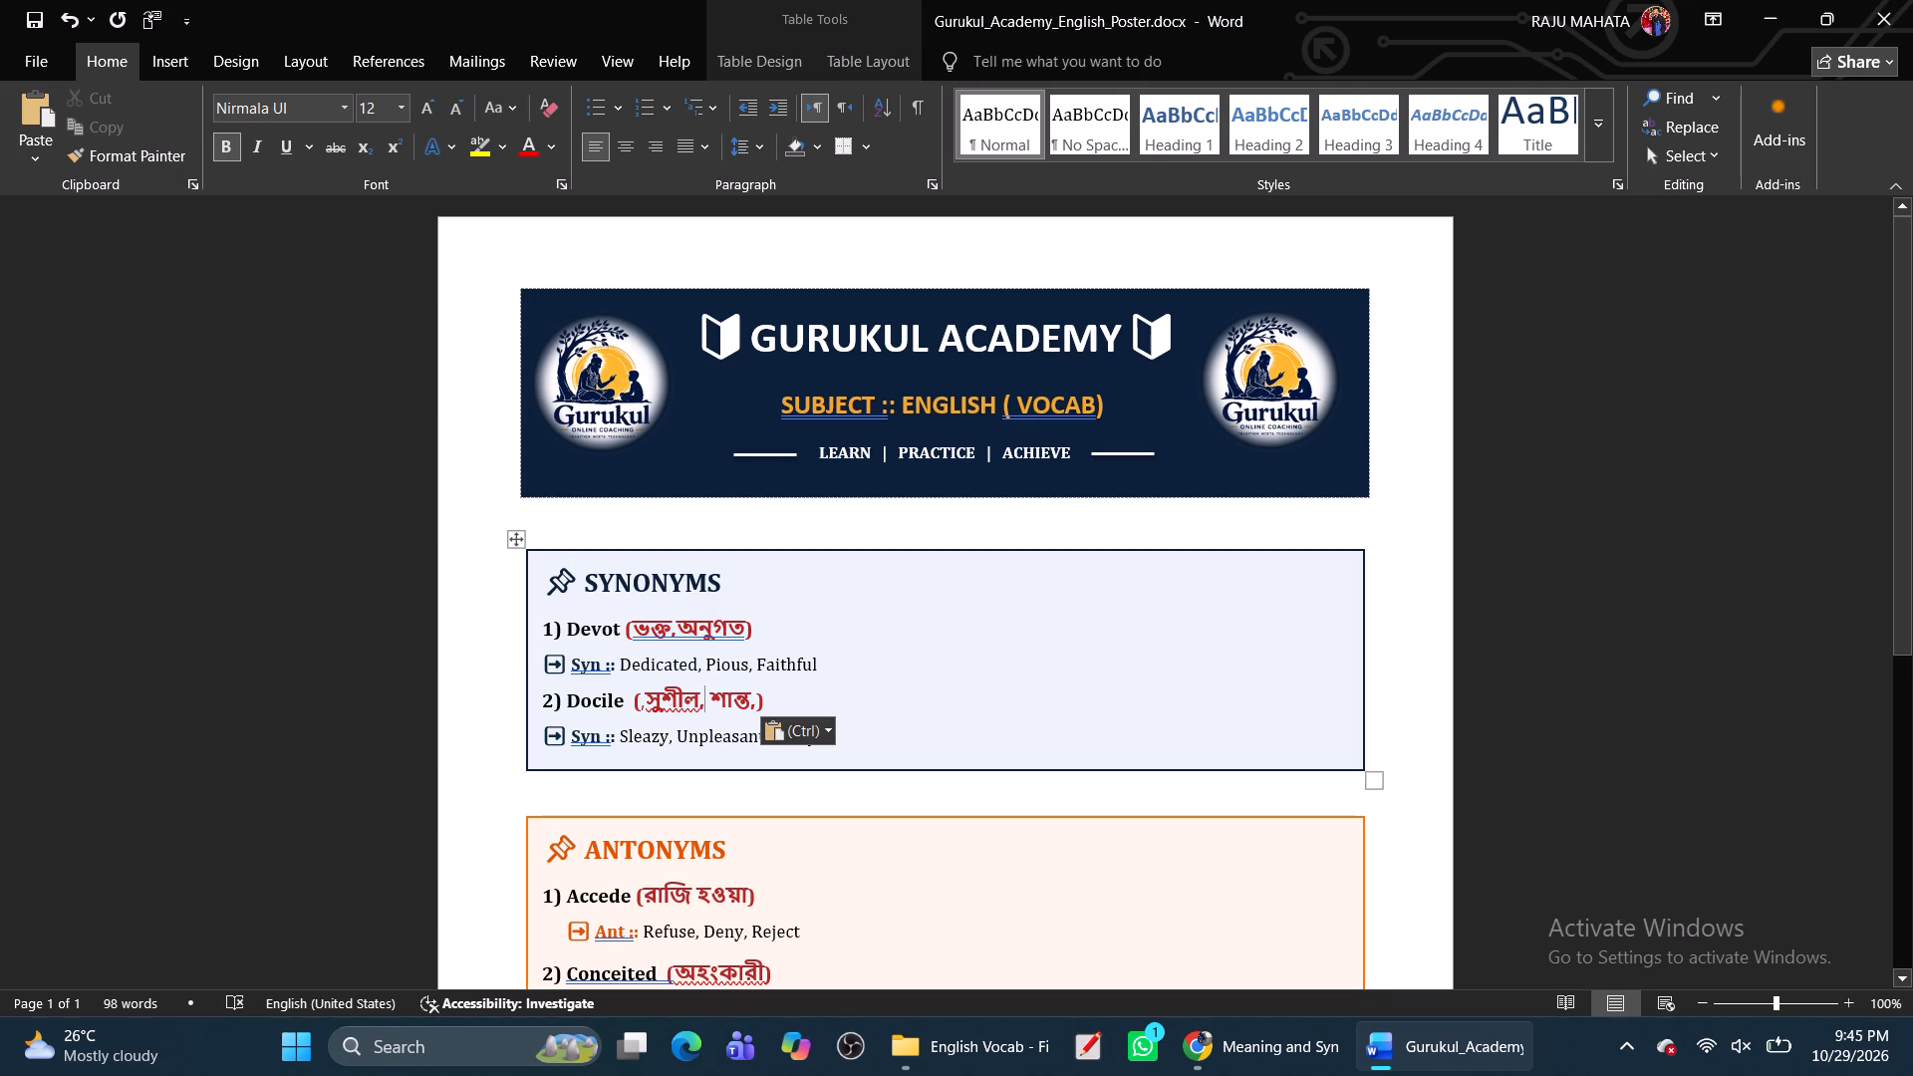
{"action": "left_click", "coordinate": [642, 701]}
{"action": "left_click", "coordinate": [646, 702]}
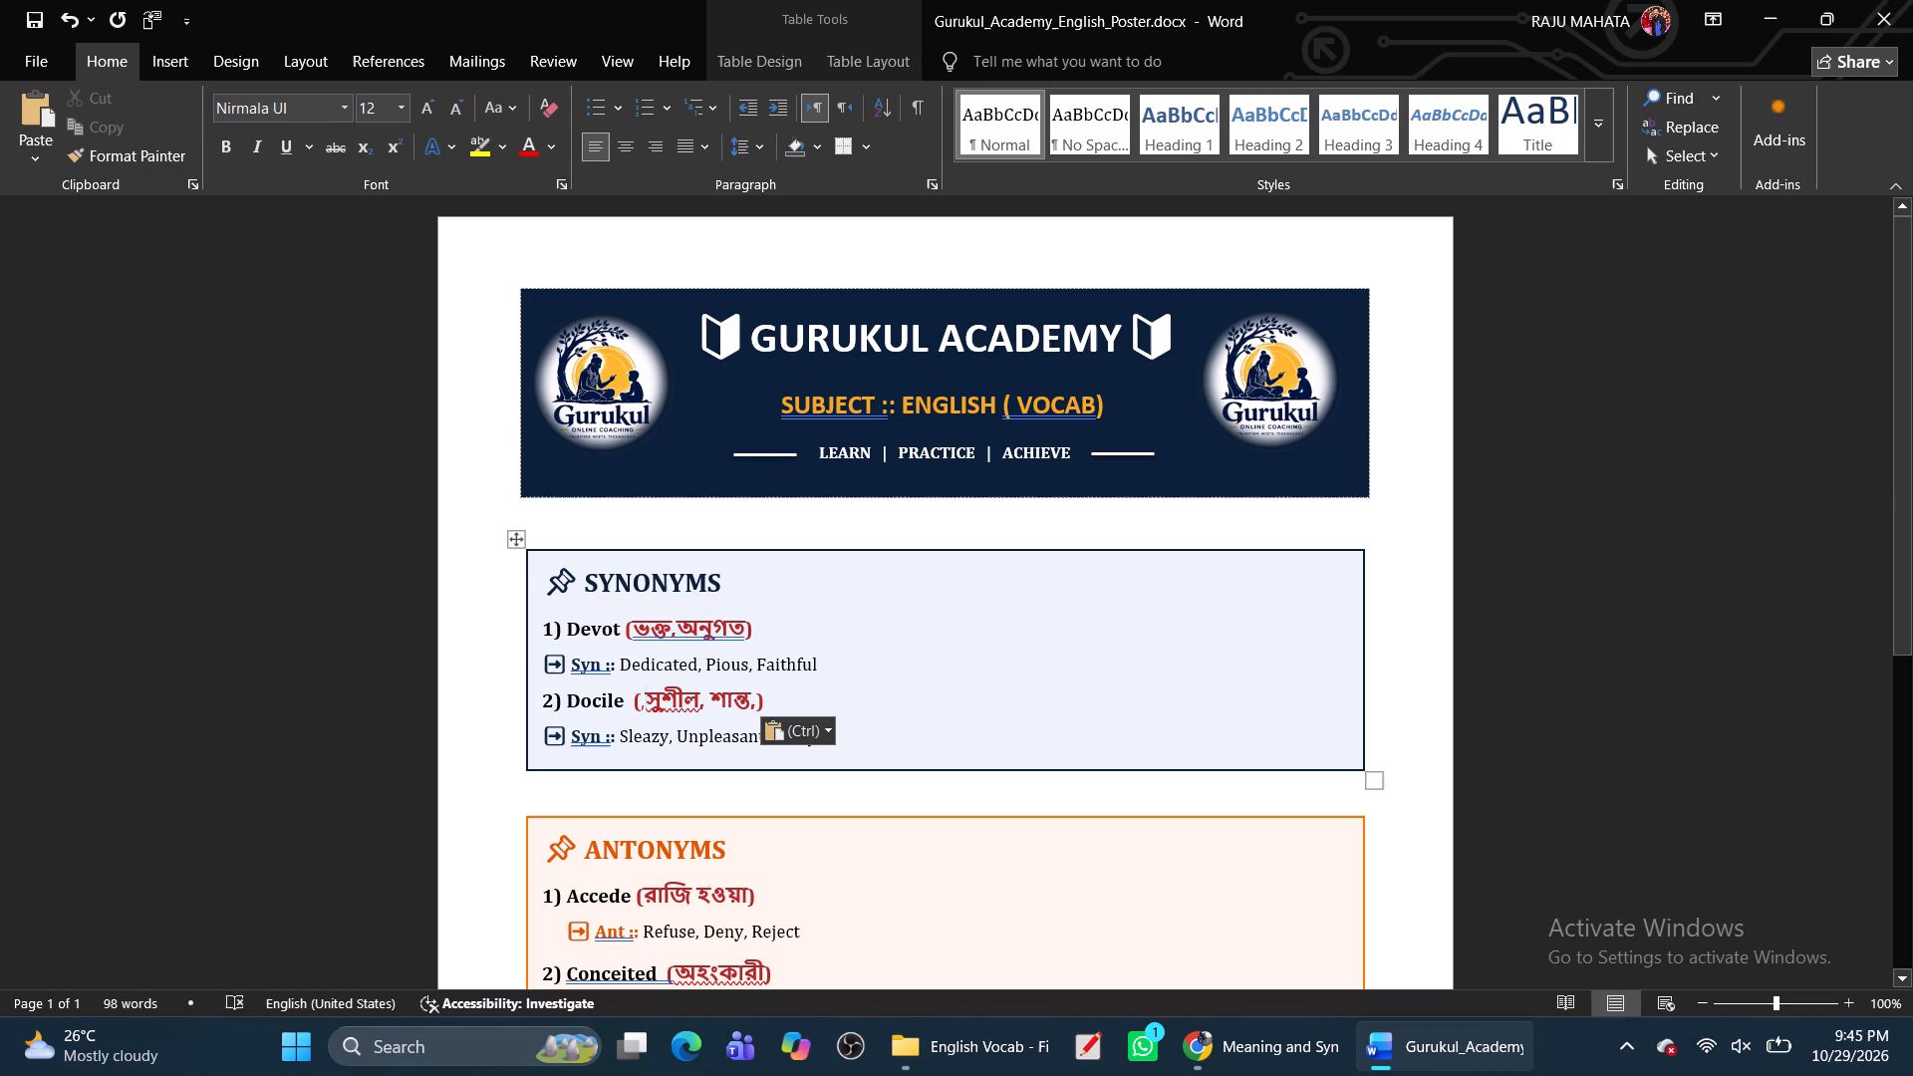
{"action": "key", "text": "BackSpace"}
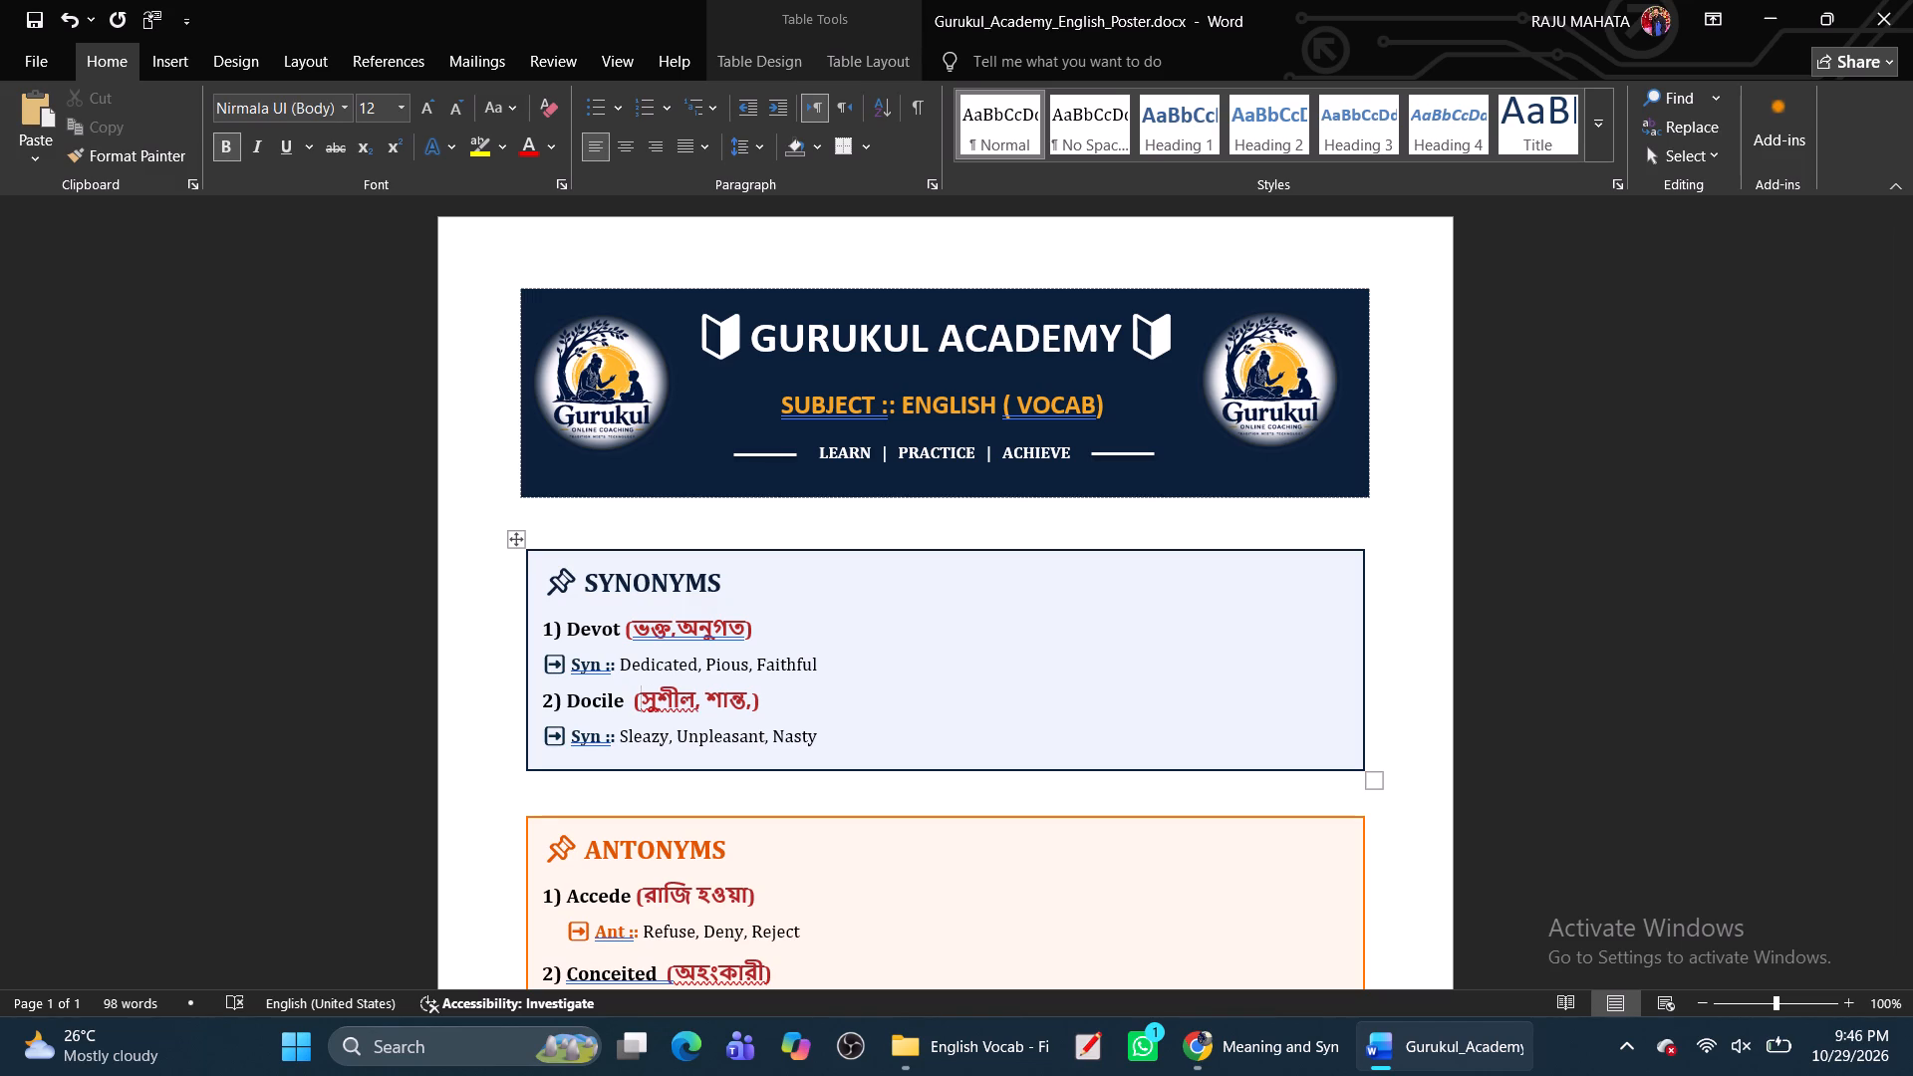
{"action": "left_click", "coordinate": [703, 700]}
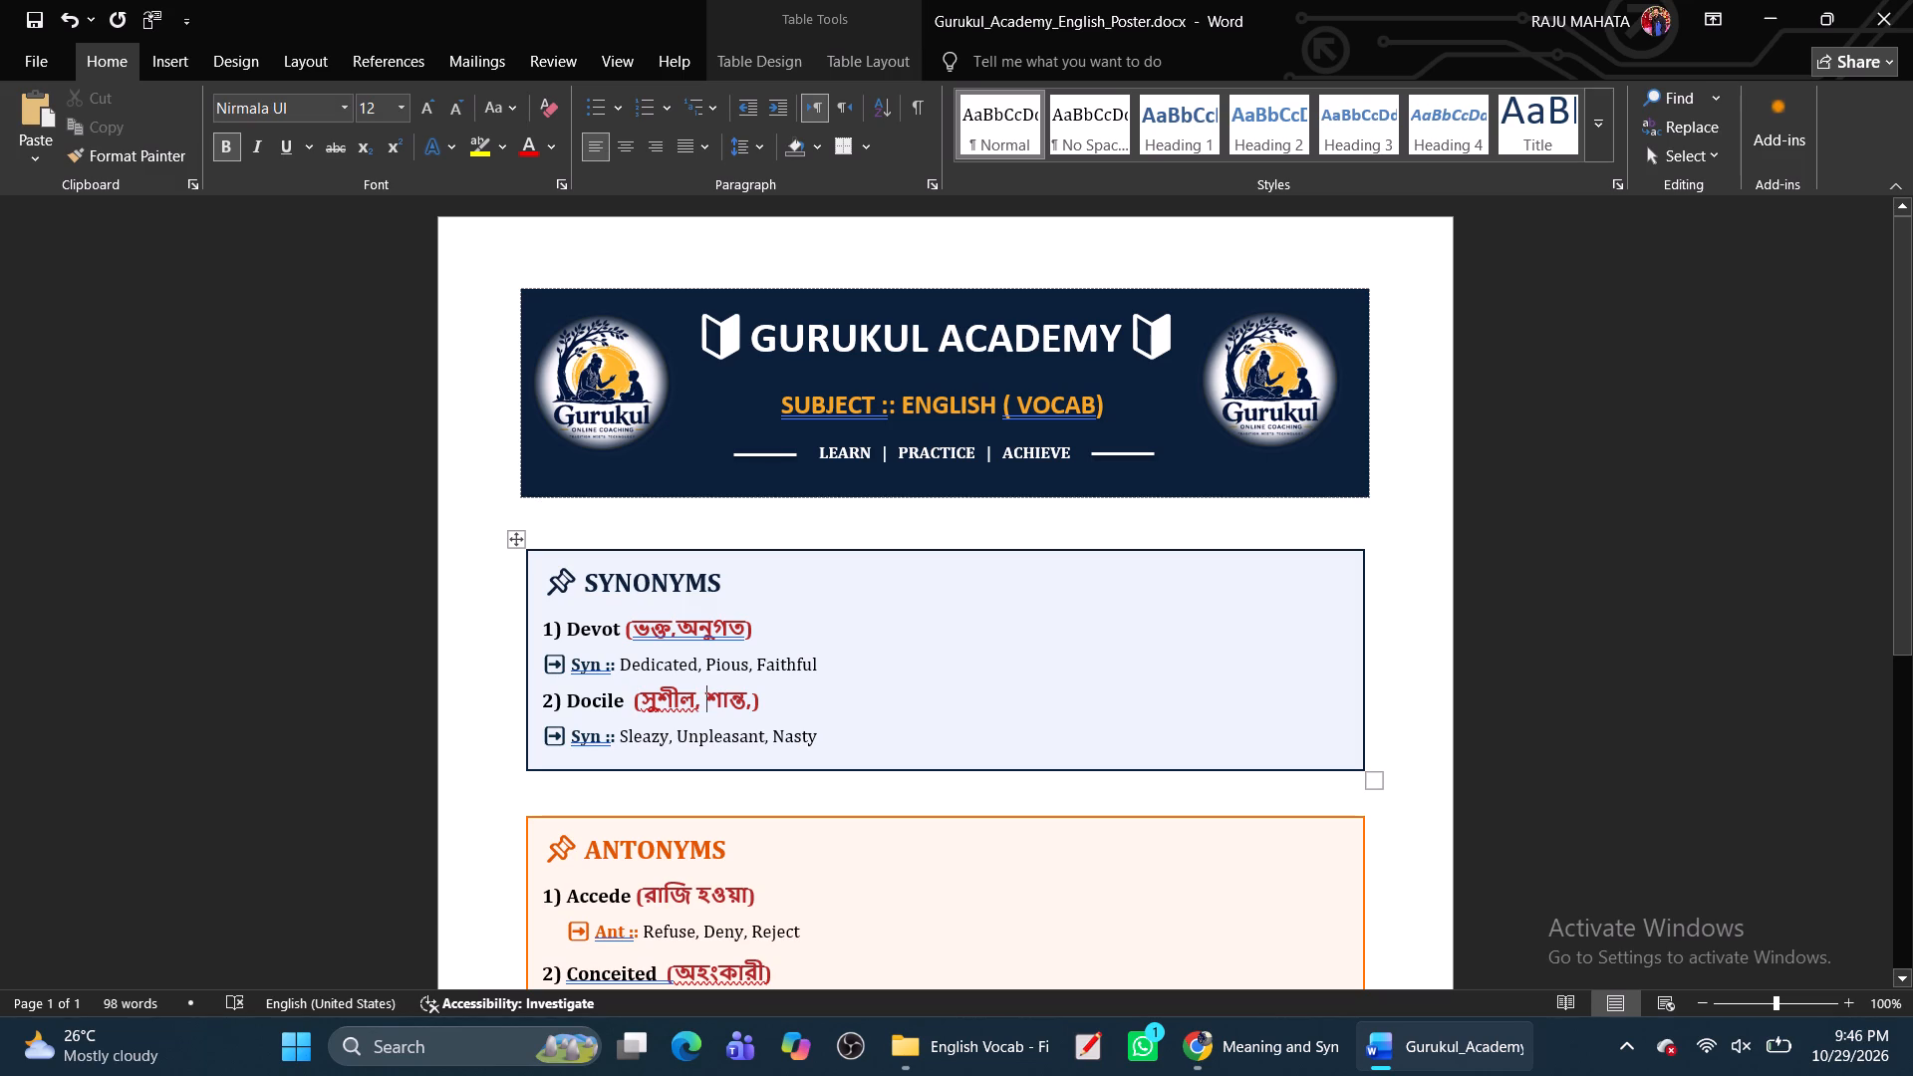
{"action": "key", "text": "BackSpace"}
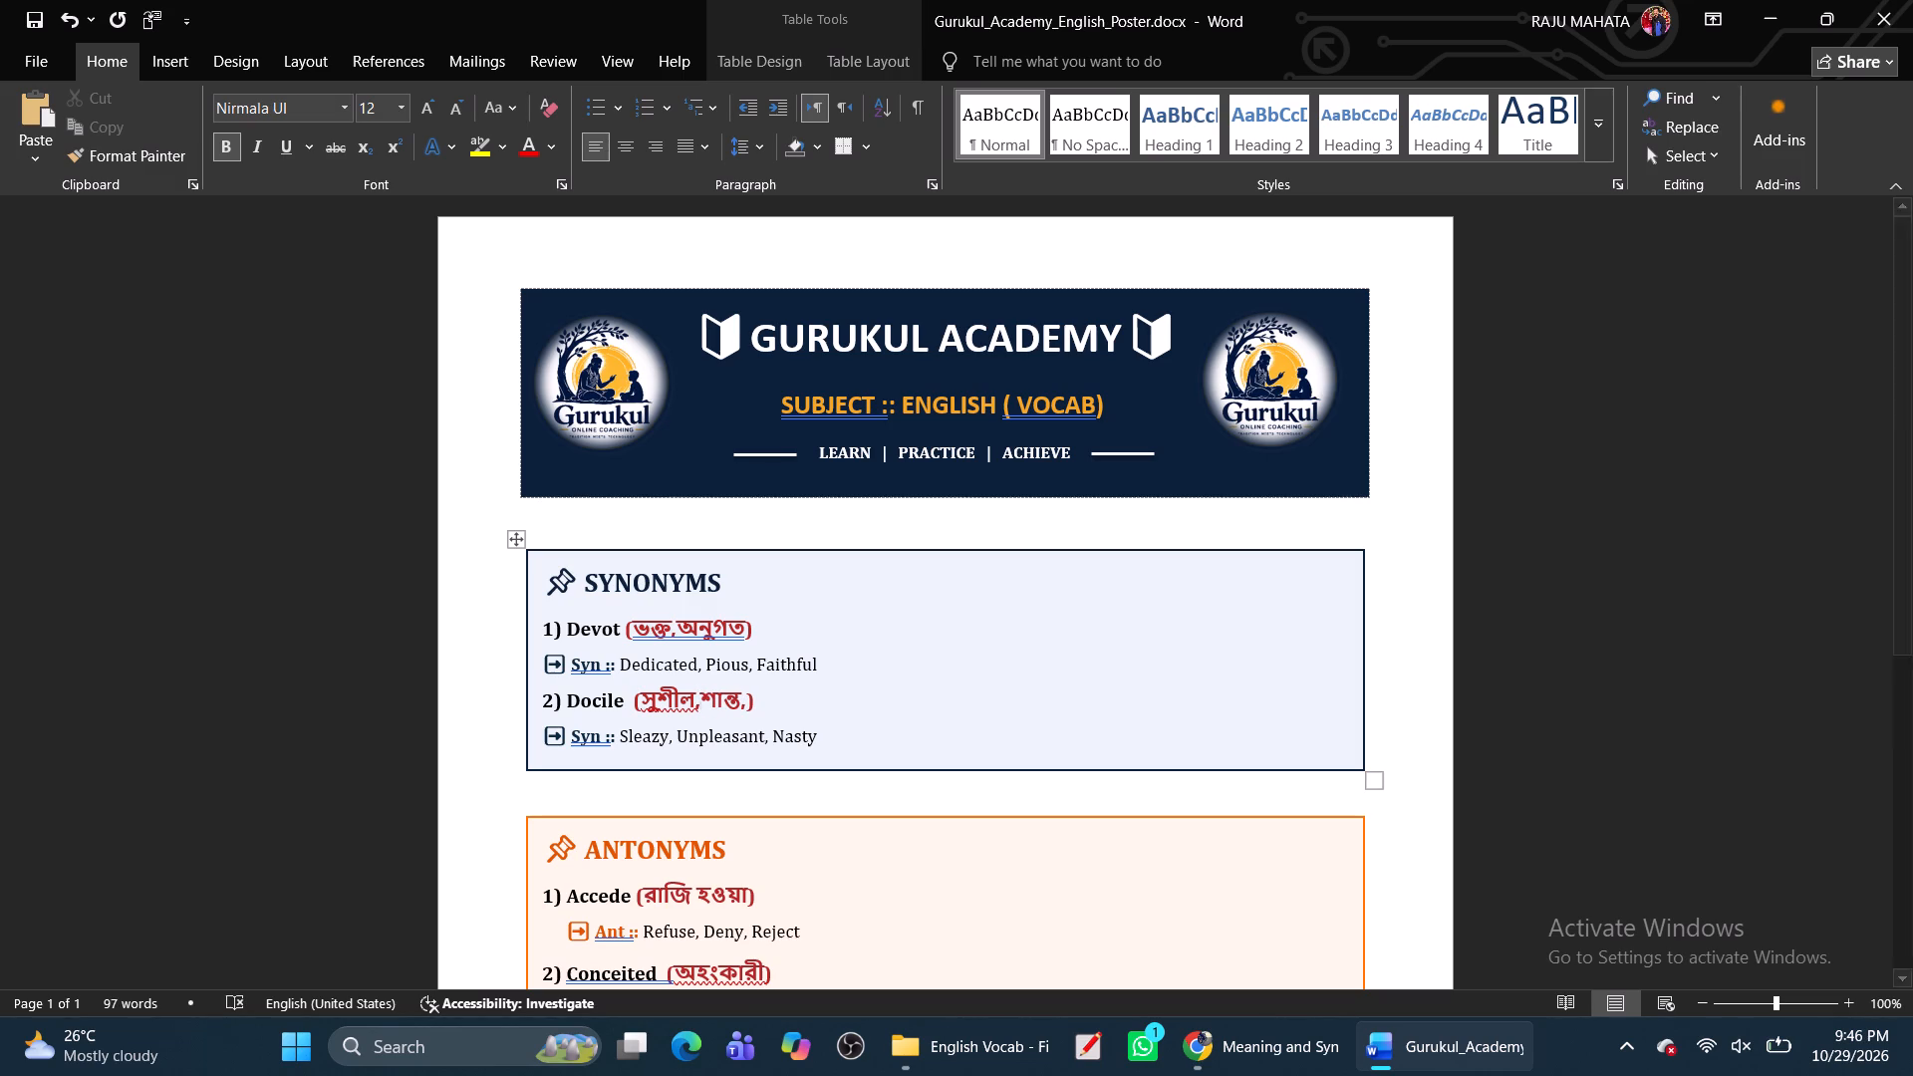
{"action": "left_click", "coordinate": [745, 703]}
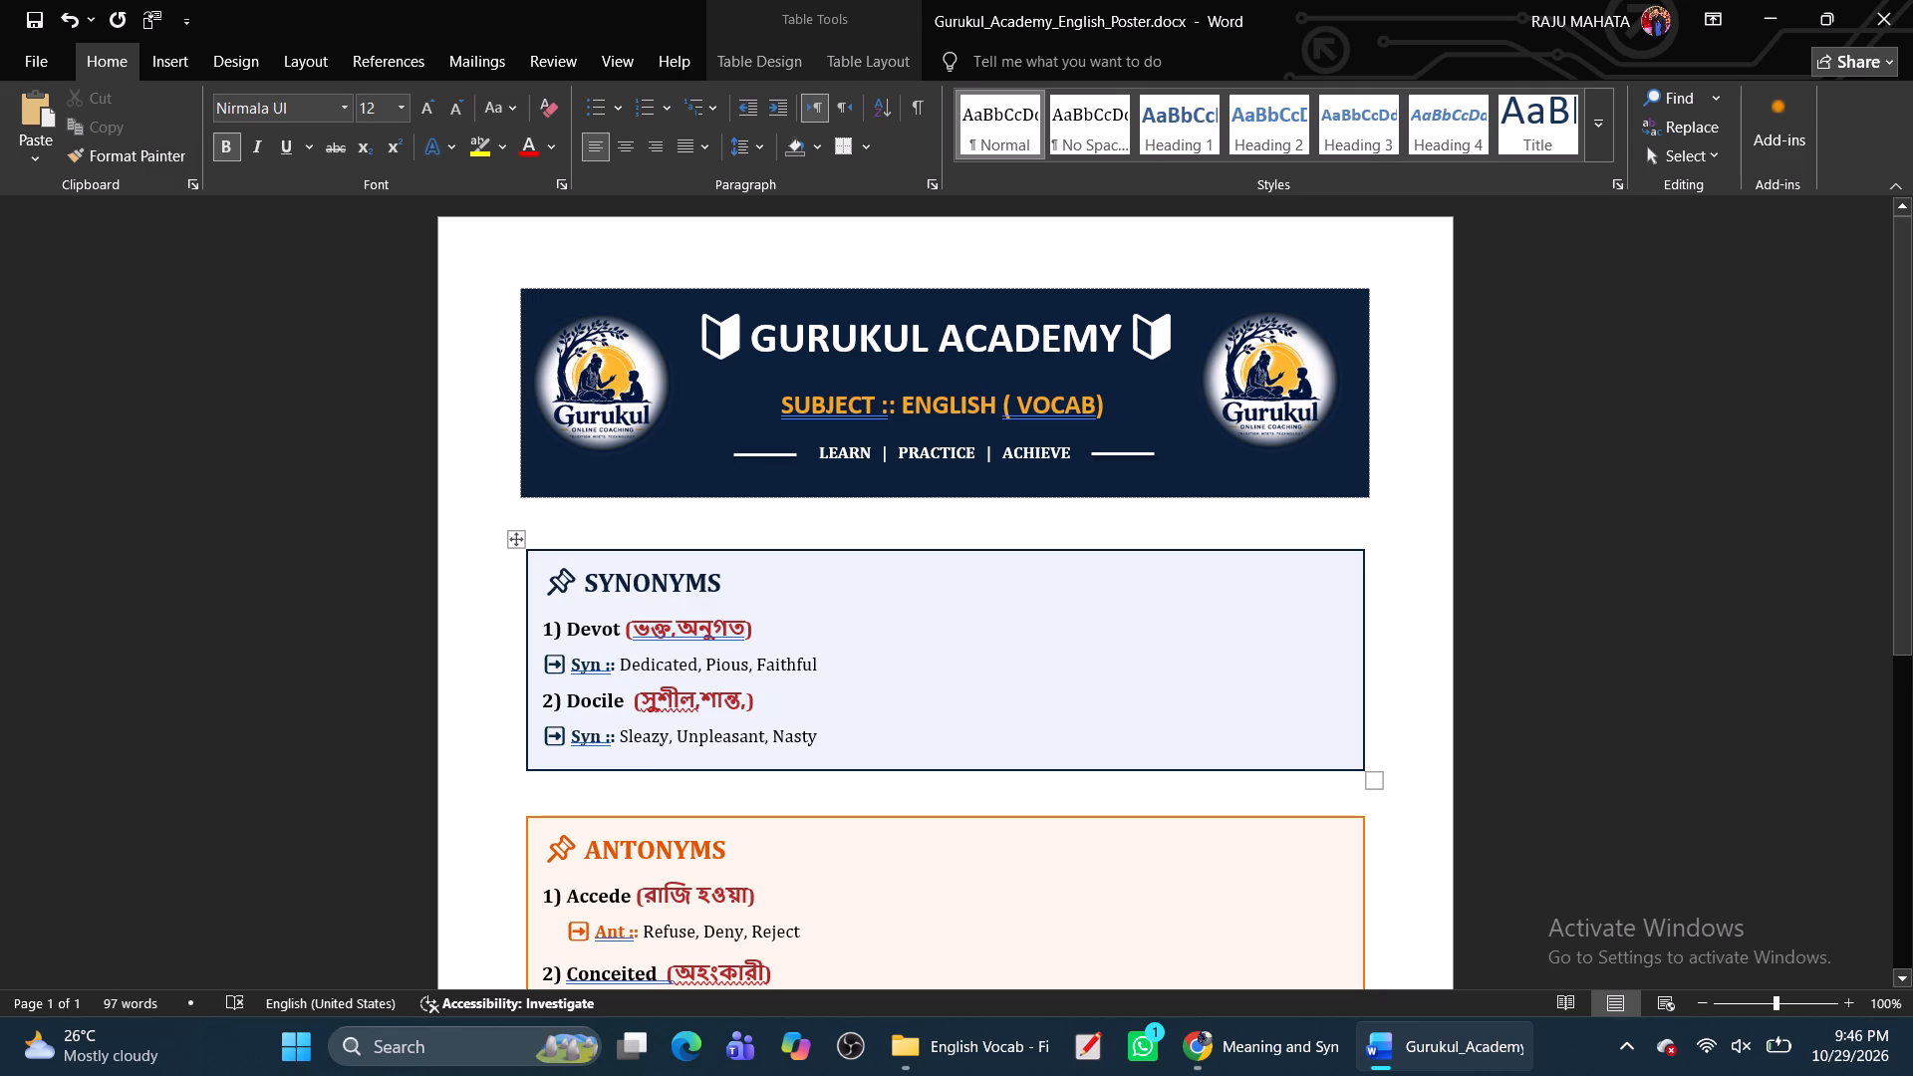
{"action": "key", "text": "BackSpace"}
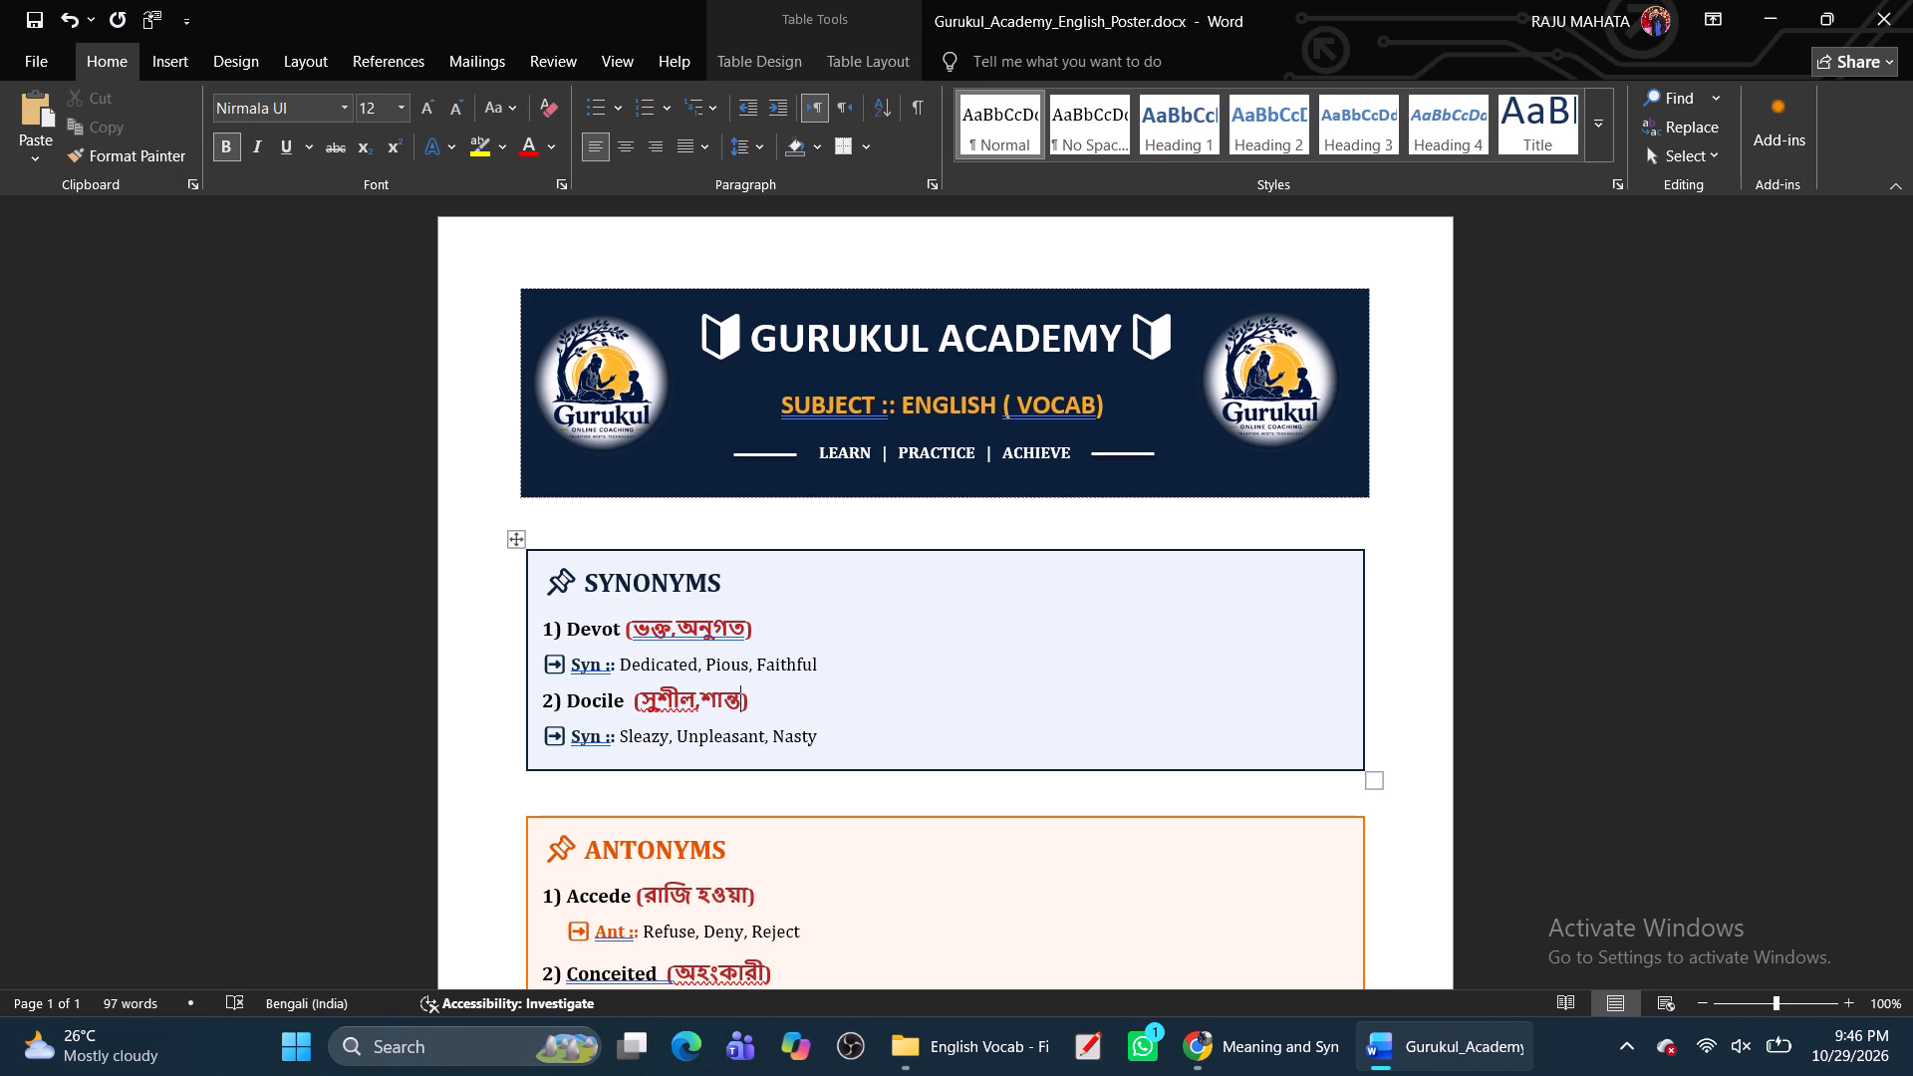
{"action": "left_click", "coordinate": [894, 687]}
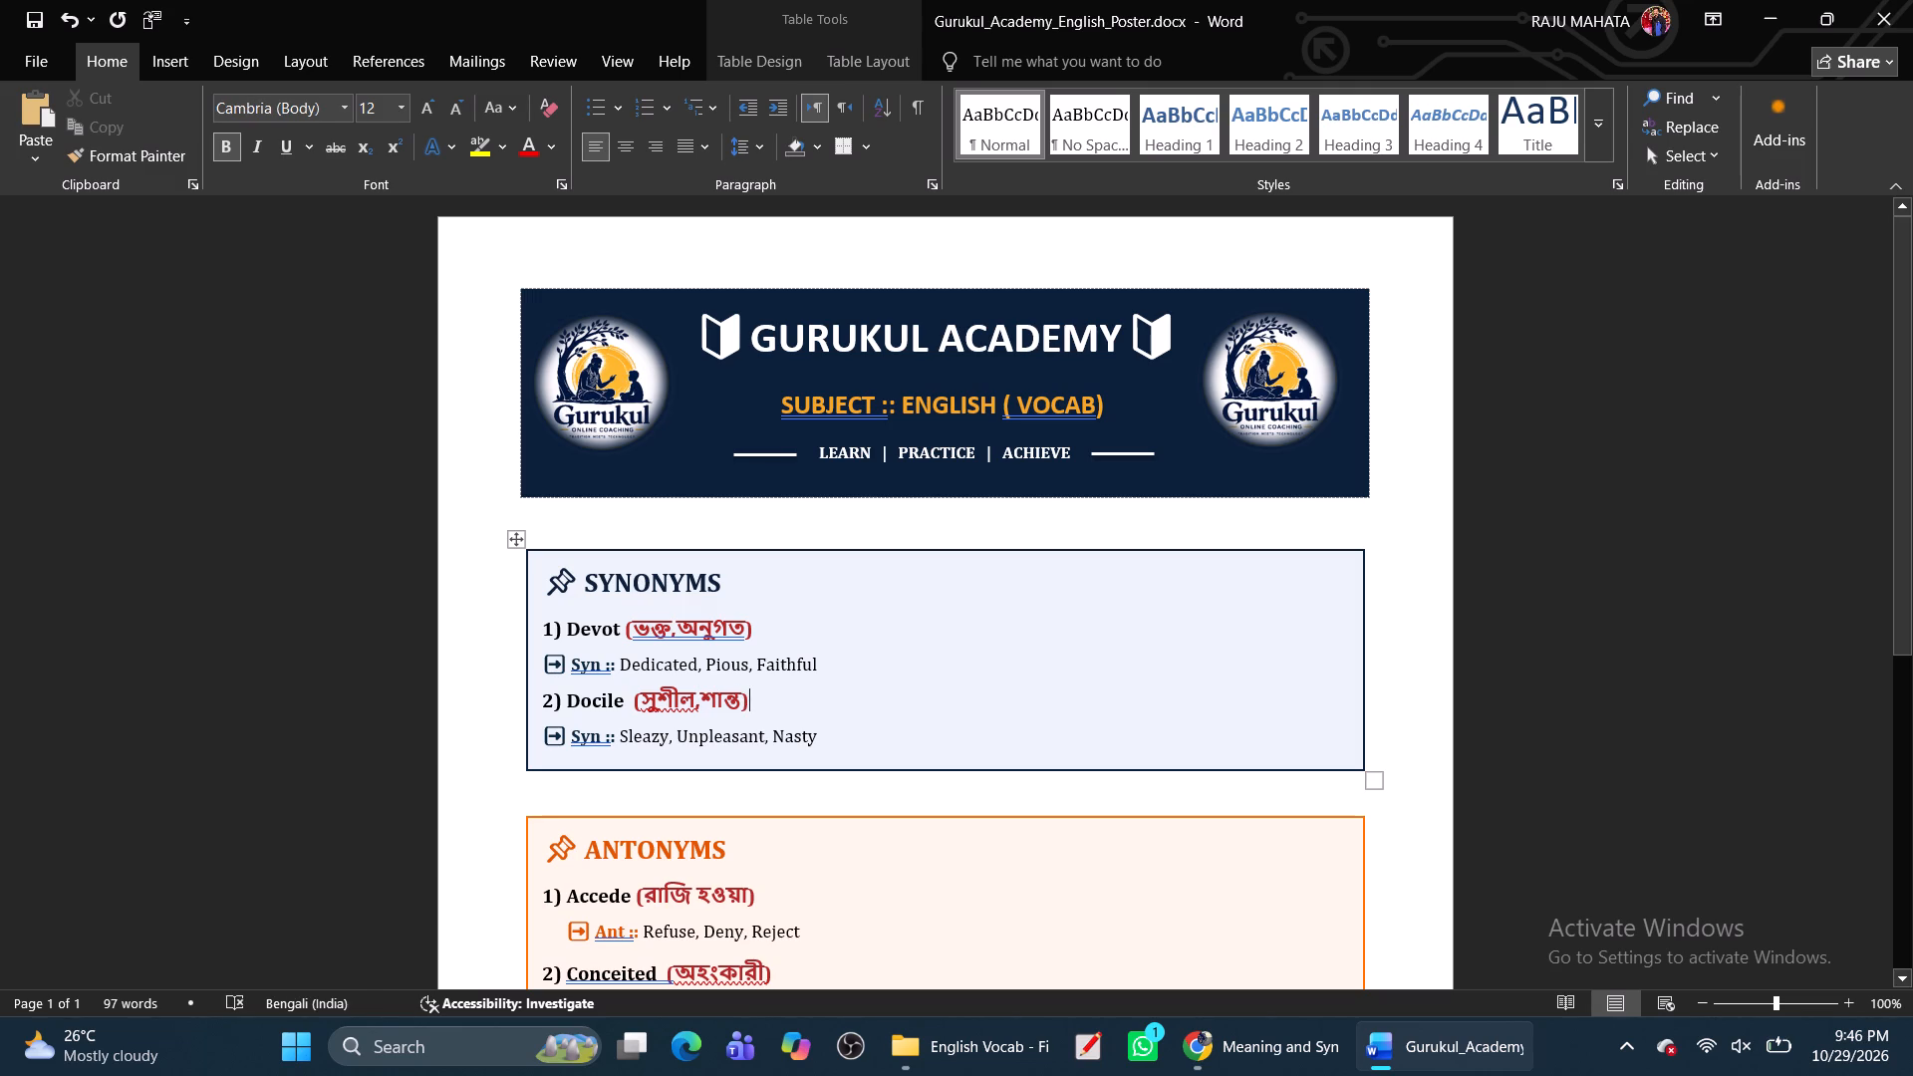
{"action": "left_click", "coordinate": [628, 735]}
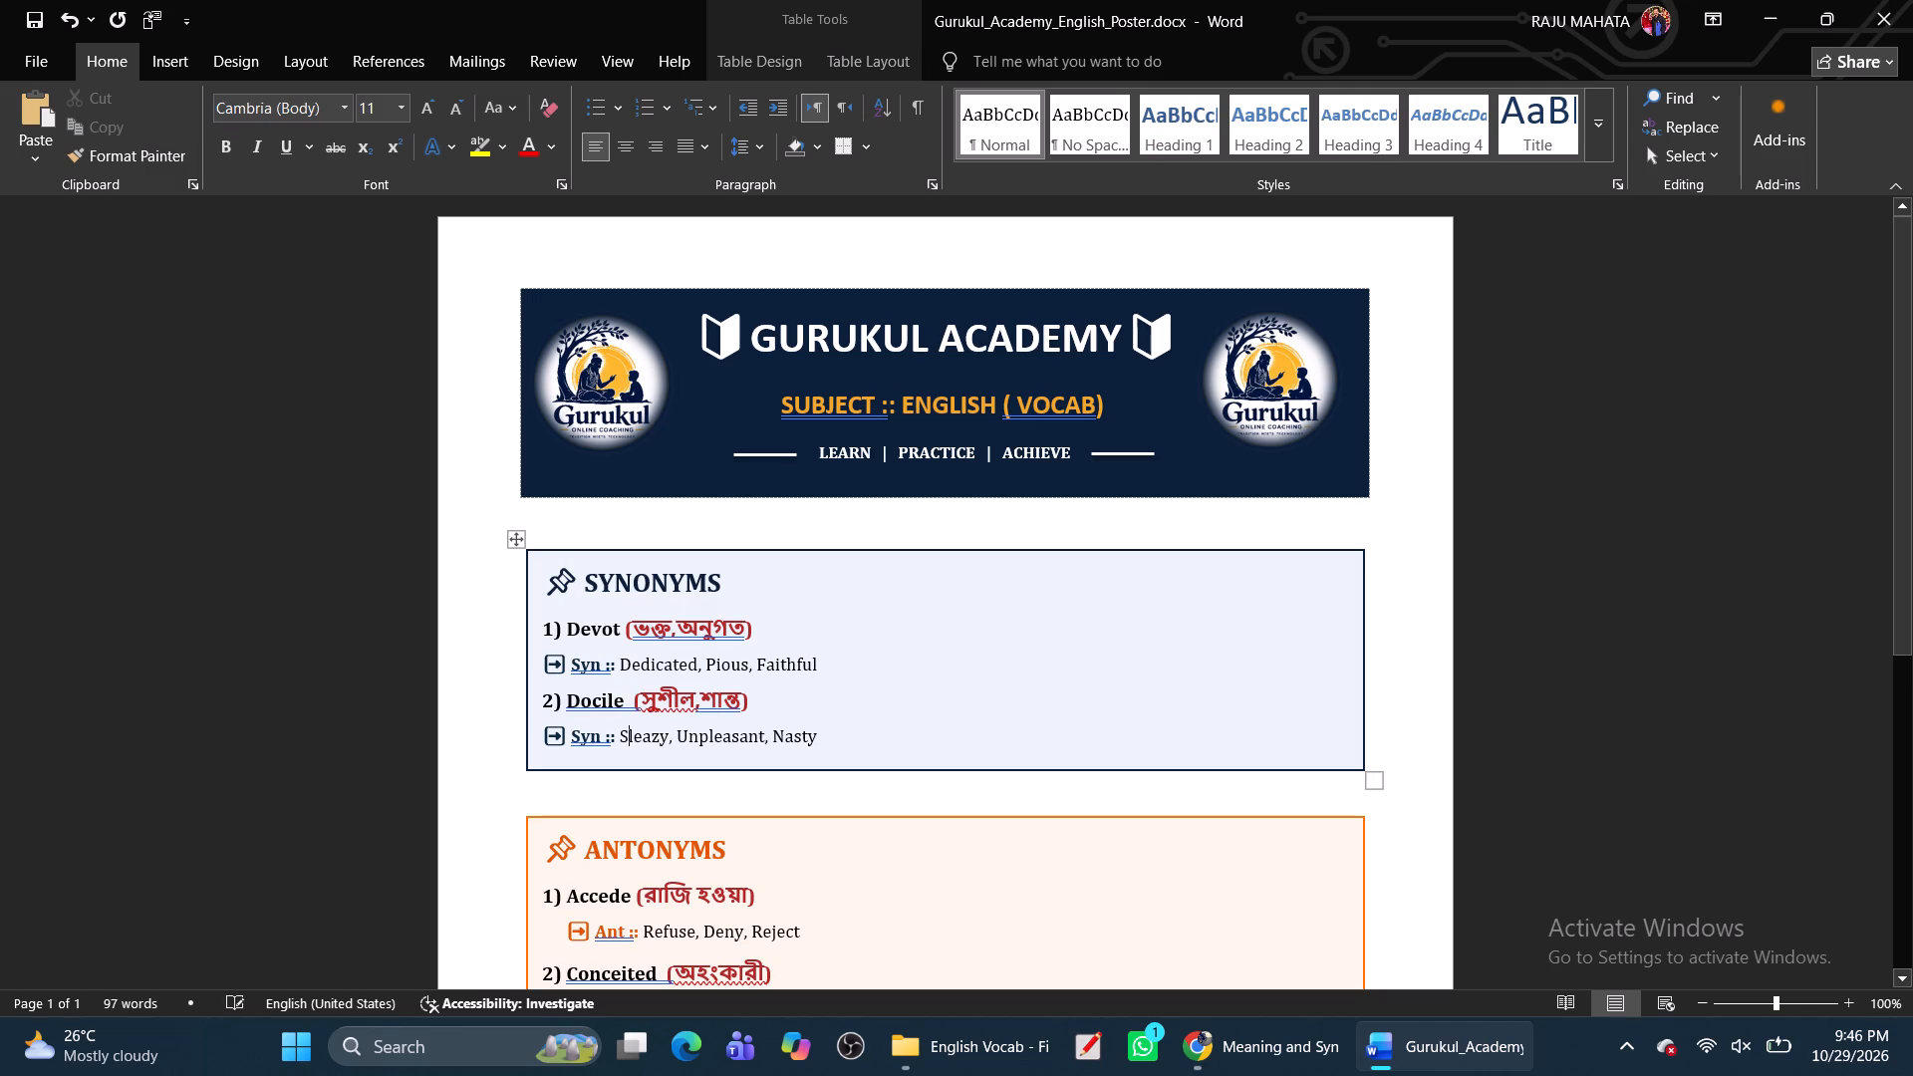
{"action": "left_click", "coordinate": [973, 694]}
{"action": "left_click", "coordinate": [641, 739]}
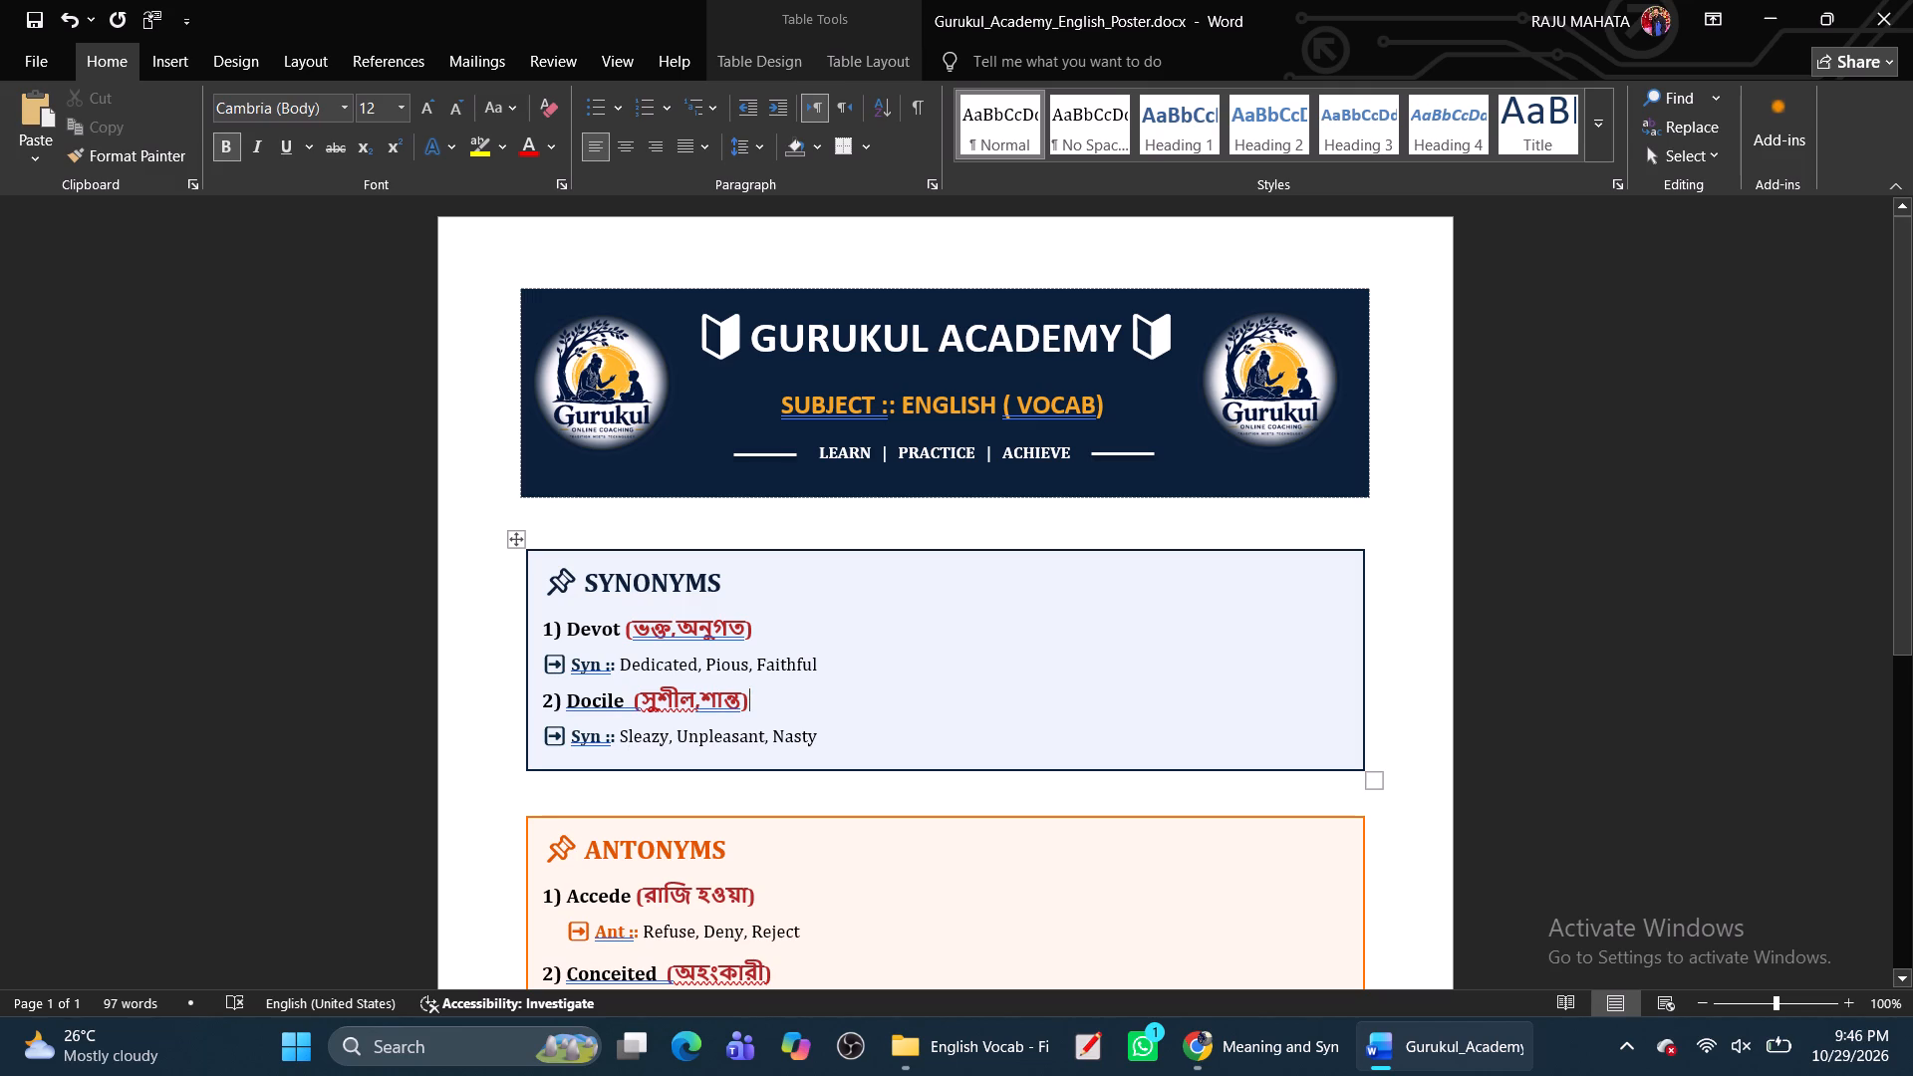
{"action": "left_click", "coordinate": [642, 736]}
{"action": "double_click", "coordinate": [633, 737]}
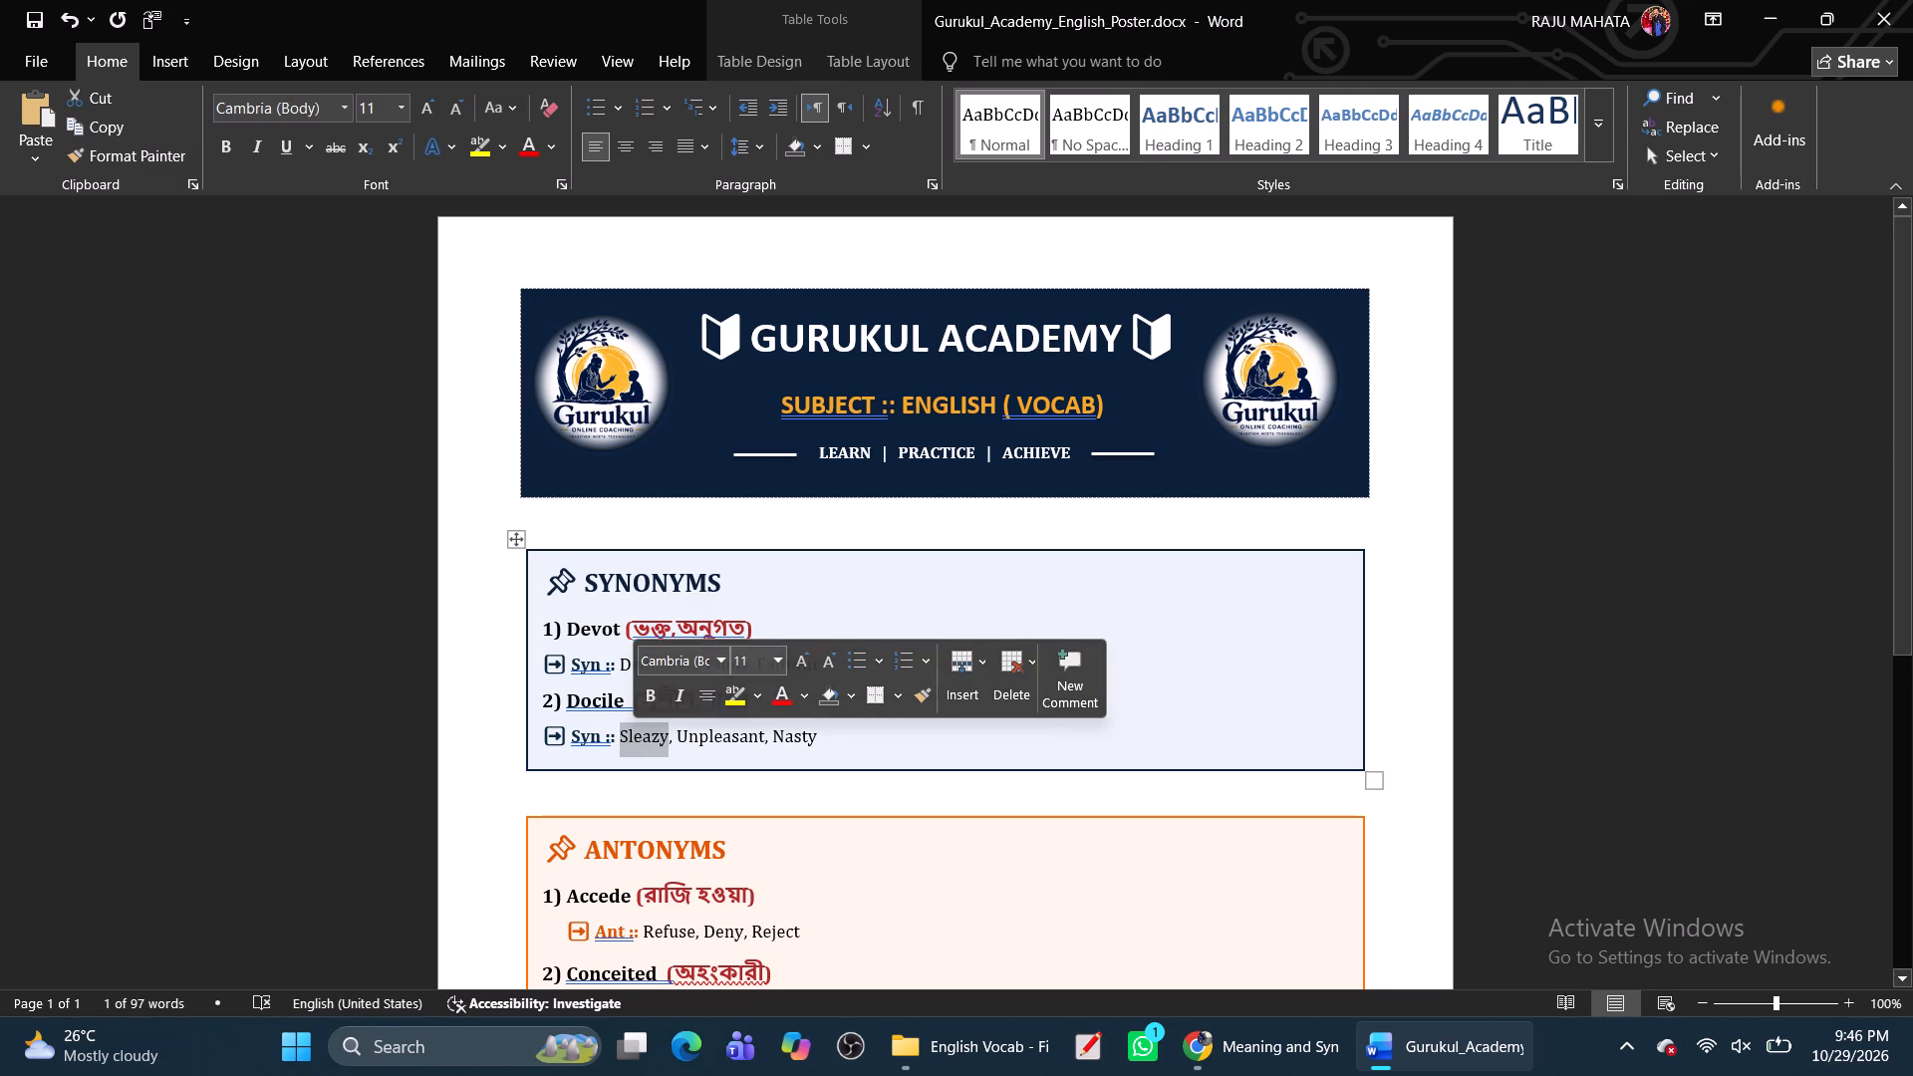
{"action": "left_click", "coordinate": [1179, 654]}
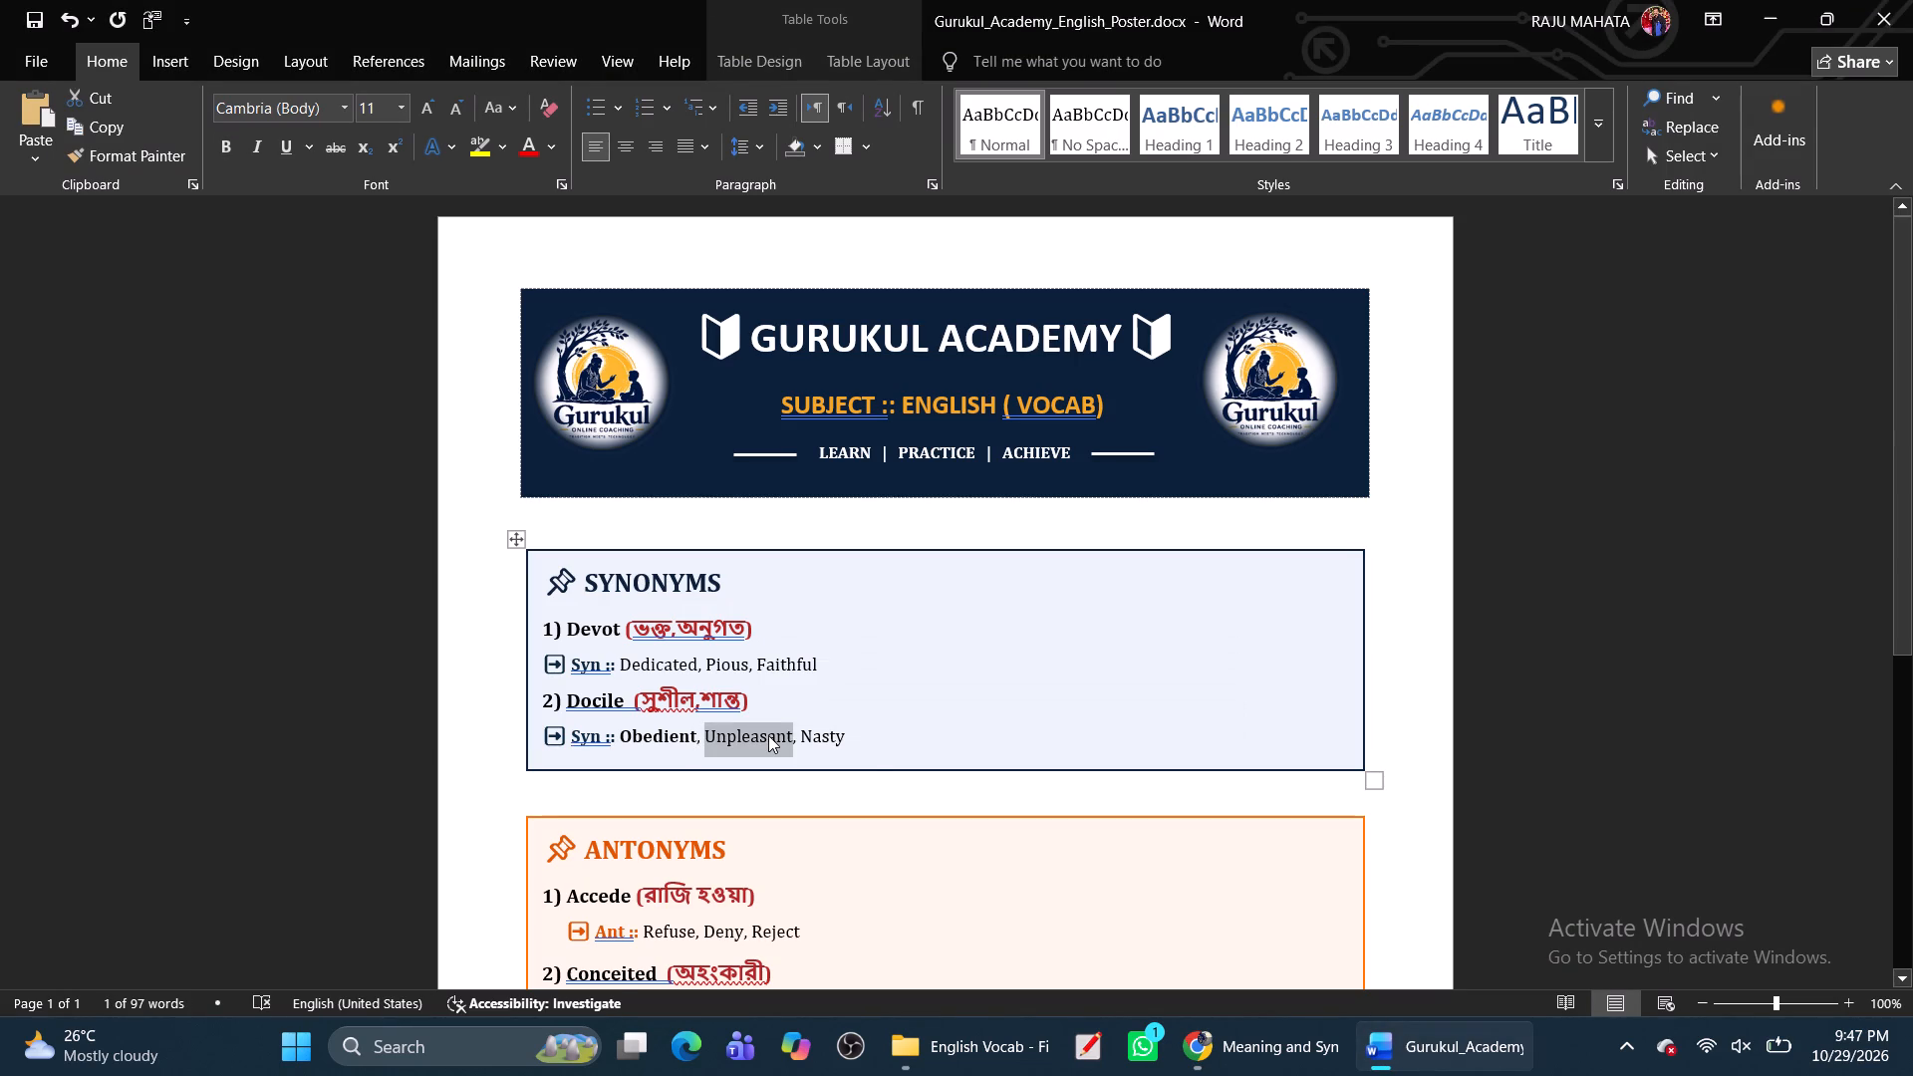
{"action": "key", "text": "ctrl+v"}
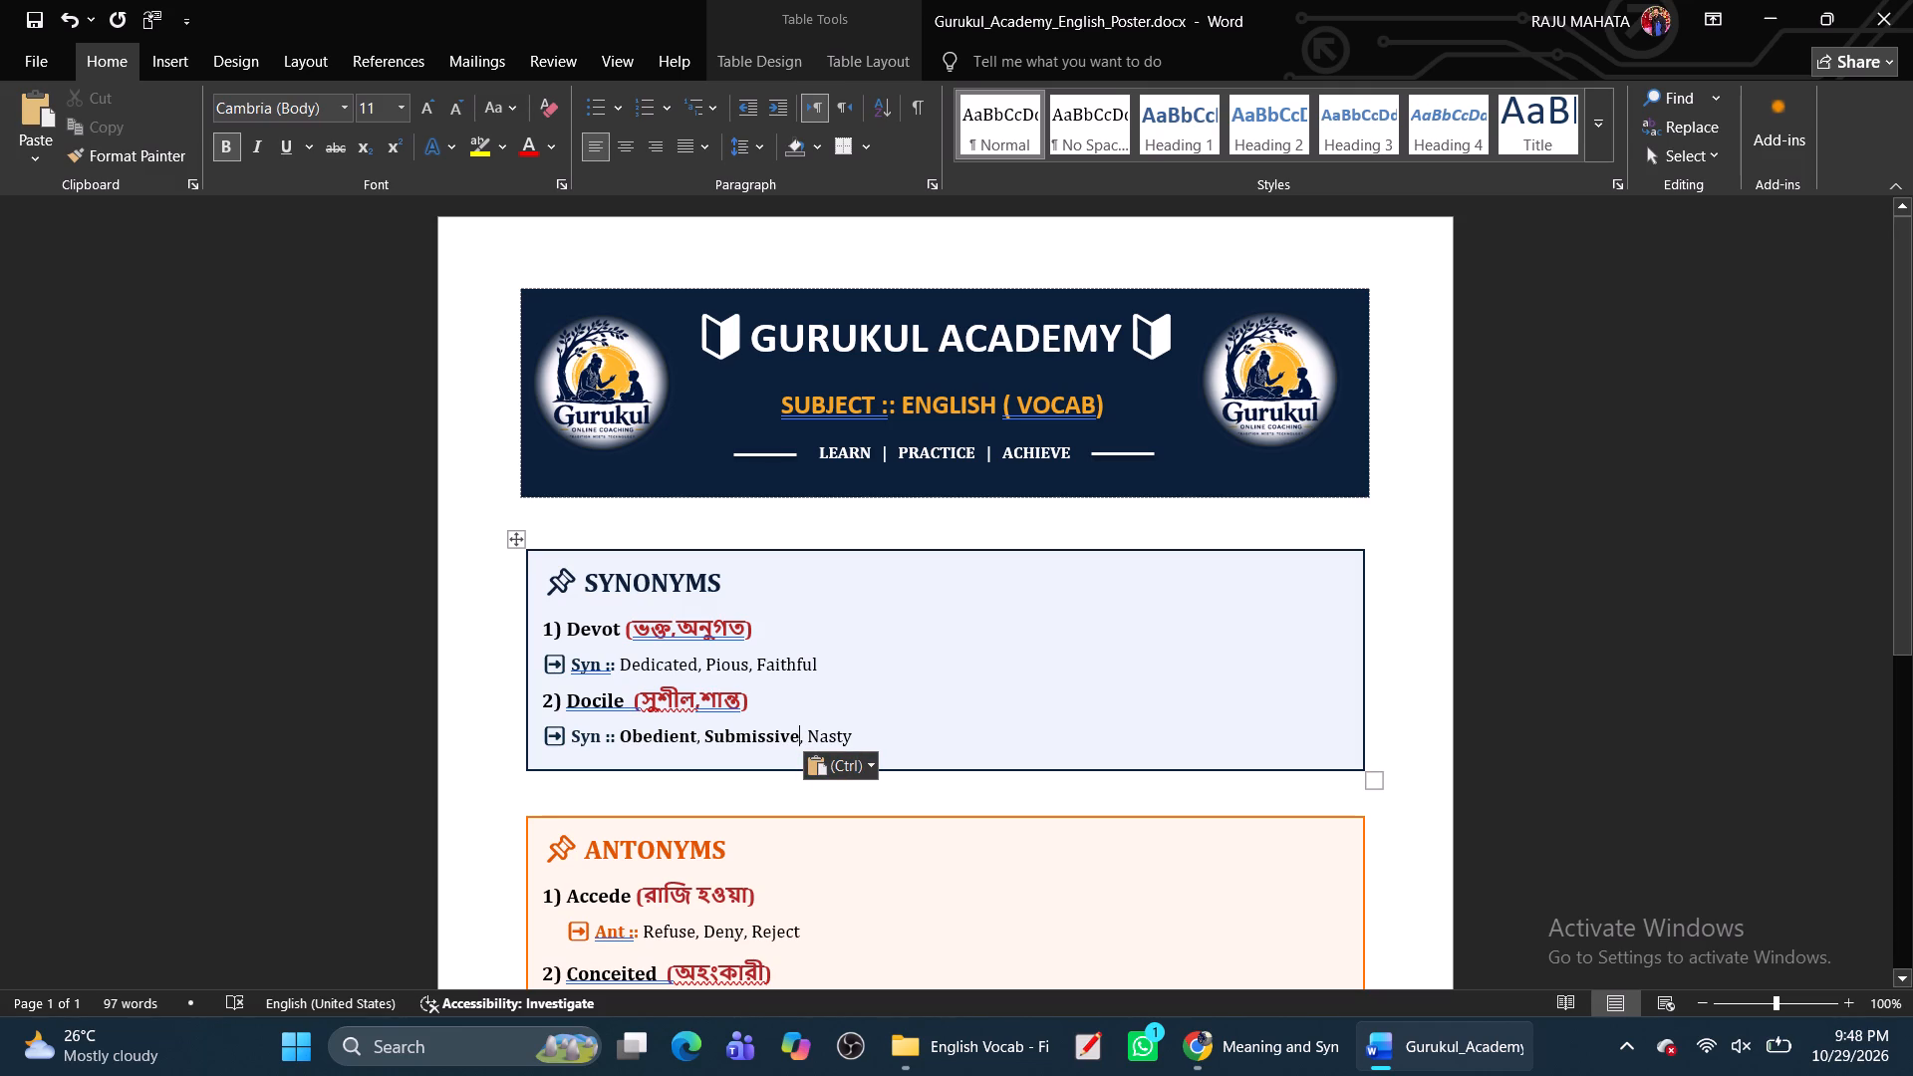
Replace the third synonym in the poster's Docile entry with Meek.
{"action": "left_click", "coordinate": [855, 735]}
{"action": "key", "text": "BackSpace"}
{"action": "key", "text": "BackSpace"}
{"action": "key", "text": "BackSpace"}
{"action": "key", "text": "BackSpace"}
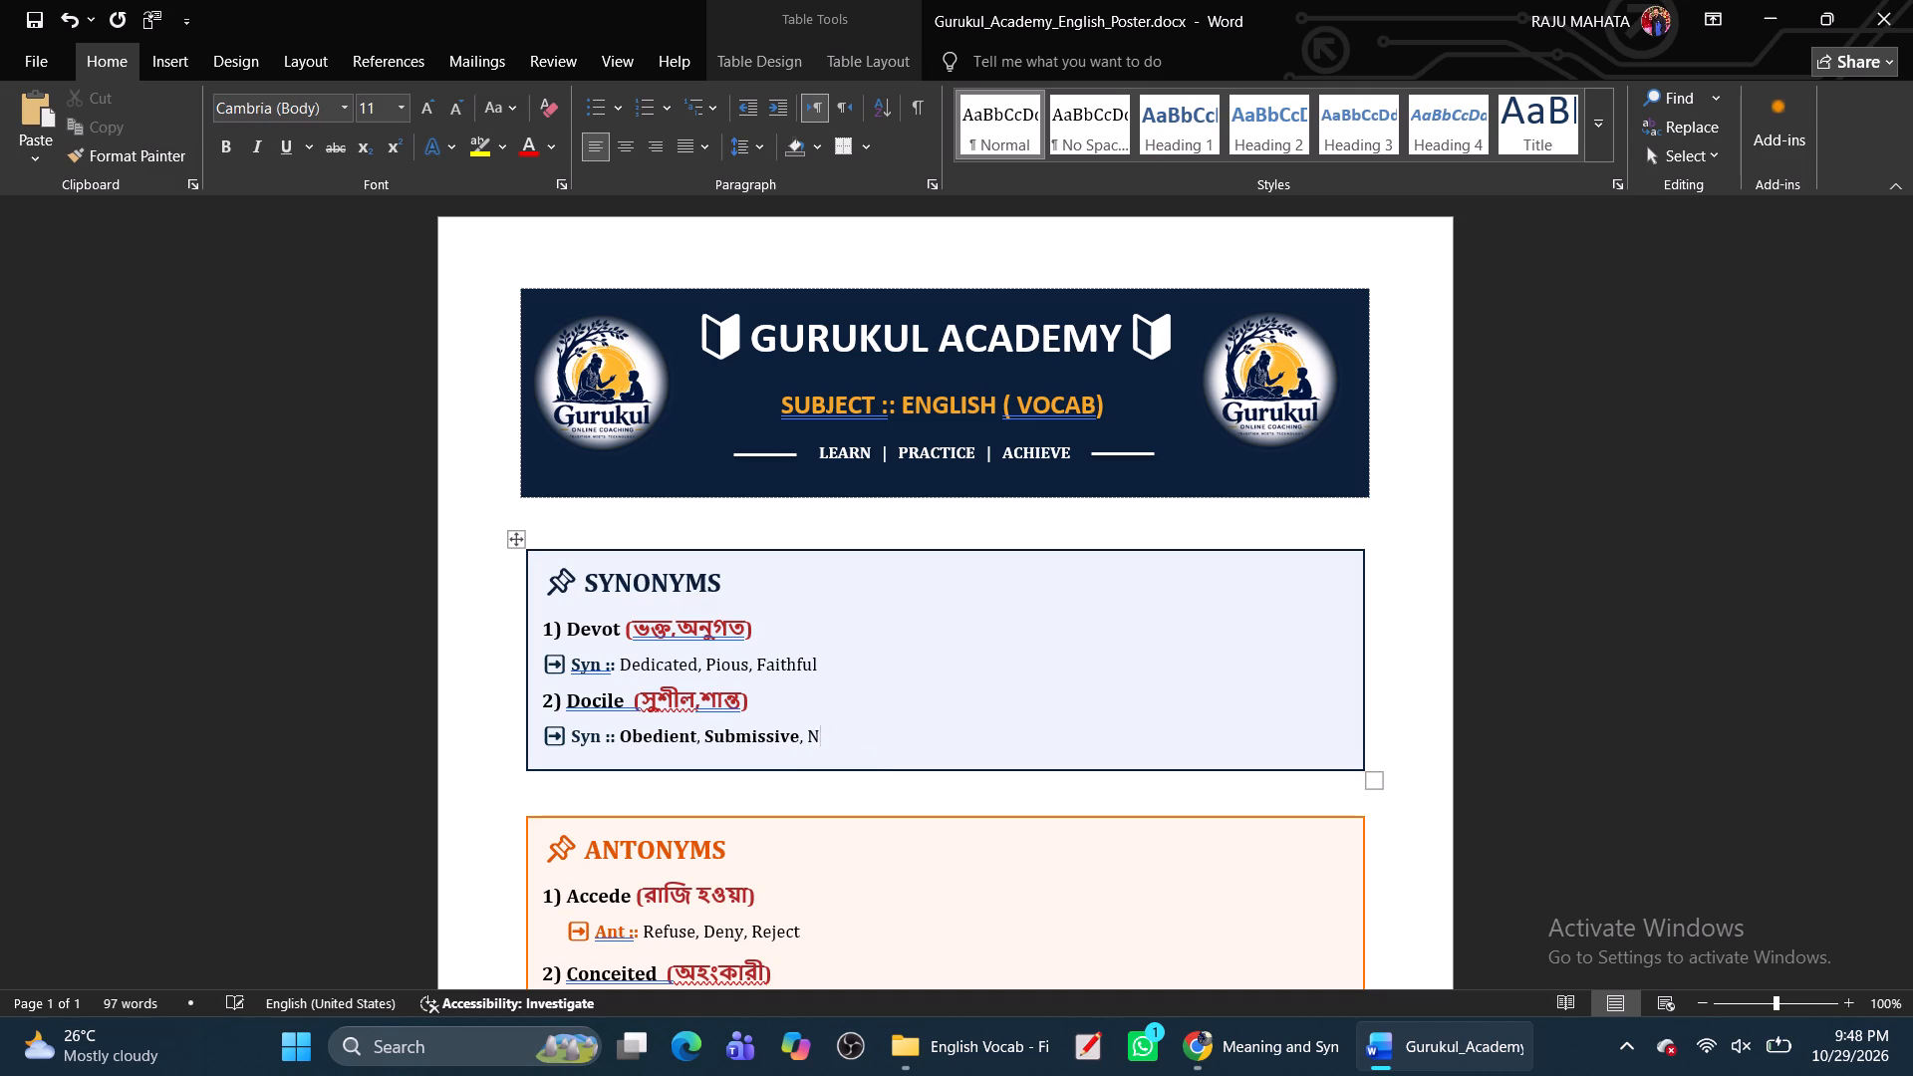
{"action": "key", "text": "BackSpace"}
{"action": "key", "text": "shift+m"}
{"action": "type", "text": "ee"}
{"action": "key", "text": "k"}
{"action": "key", "text": "0"}
{"action": "key", "text": "BackSpace"}
Remove the bold formatting from Submissive and Obedient in Docile's synonym line.
{"action": "left_click", "coordinate": [739, 736]}
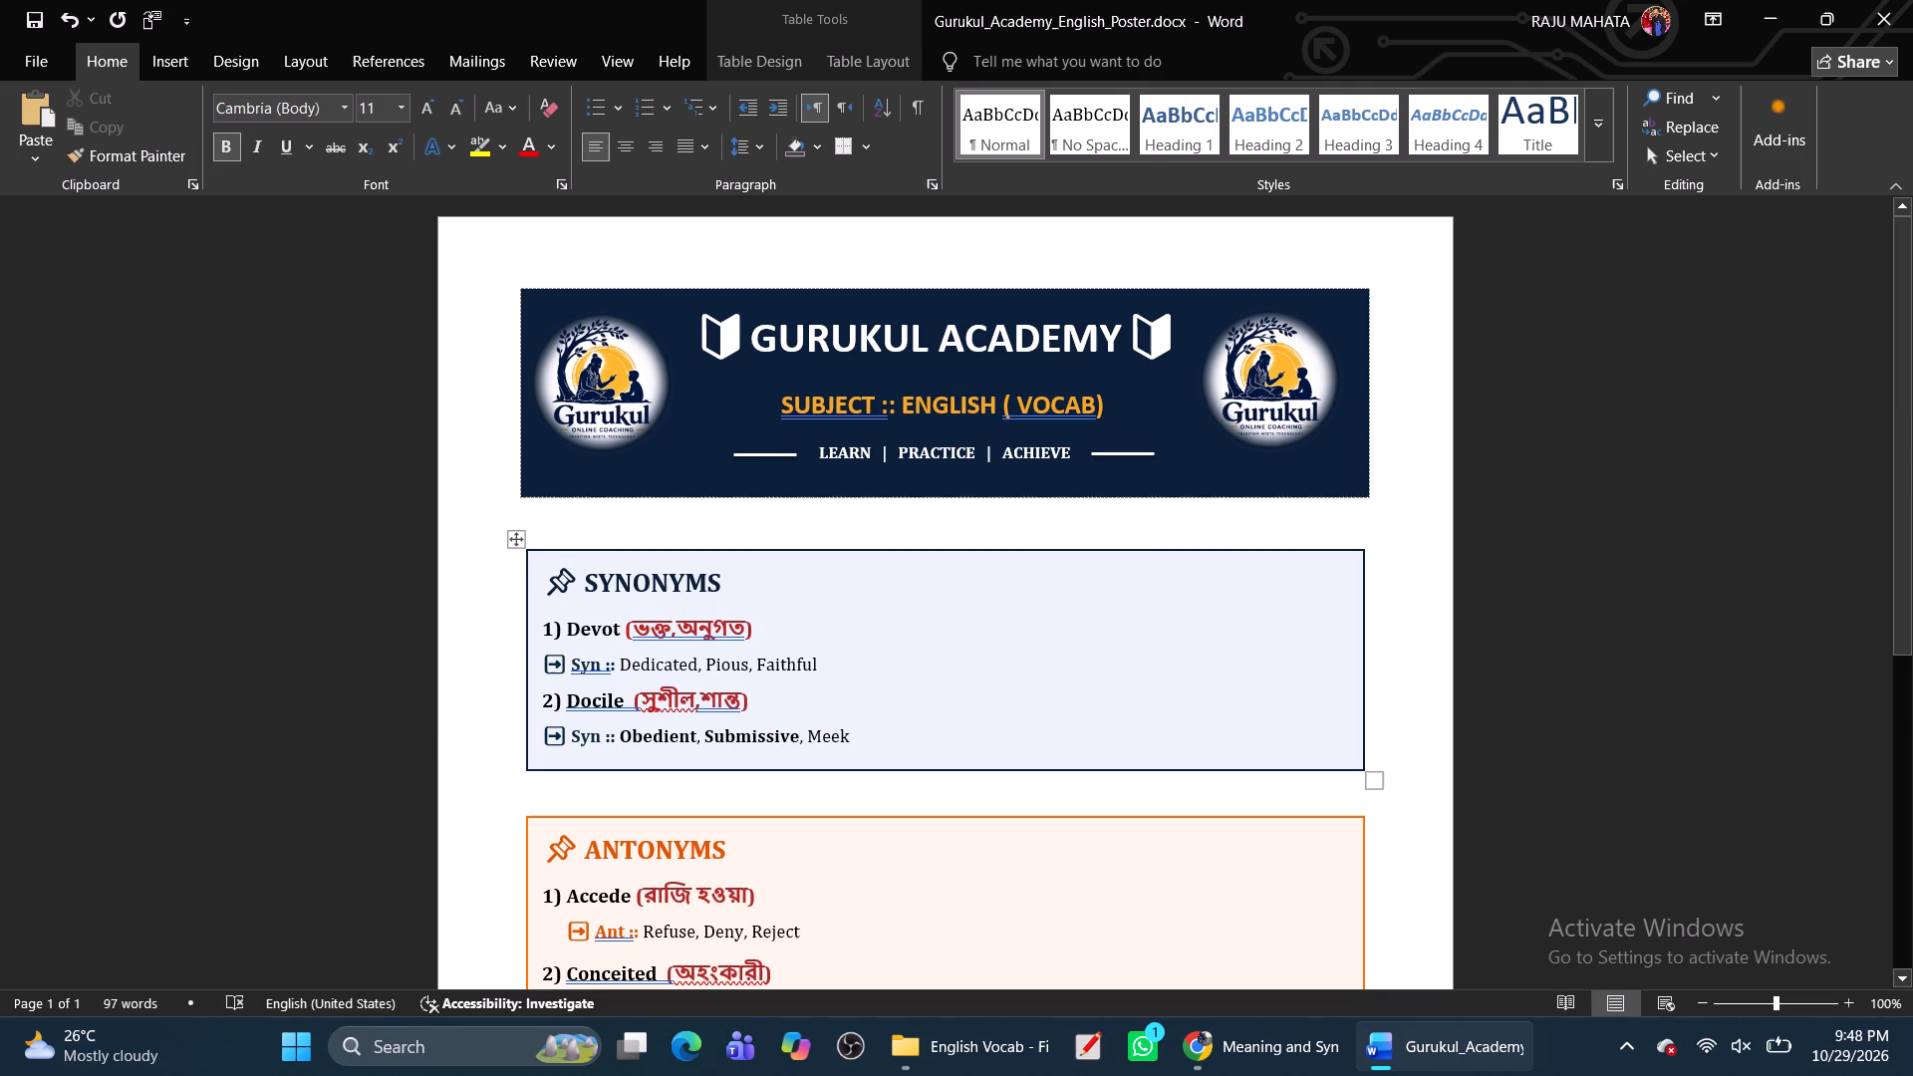
{"action": "double_click", "coordinate": [738, 737]}
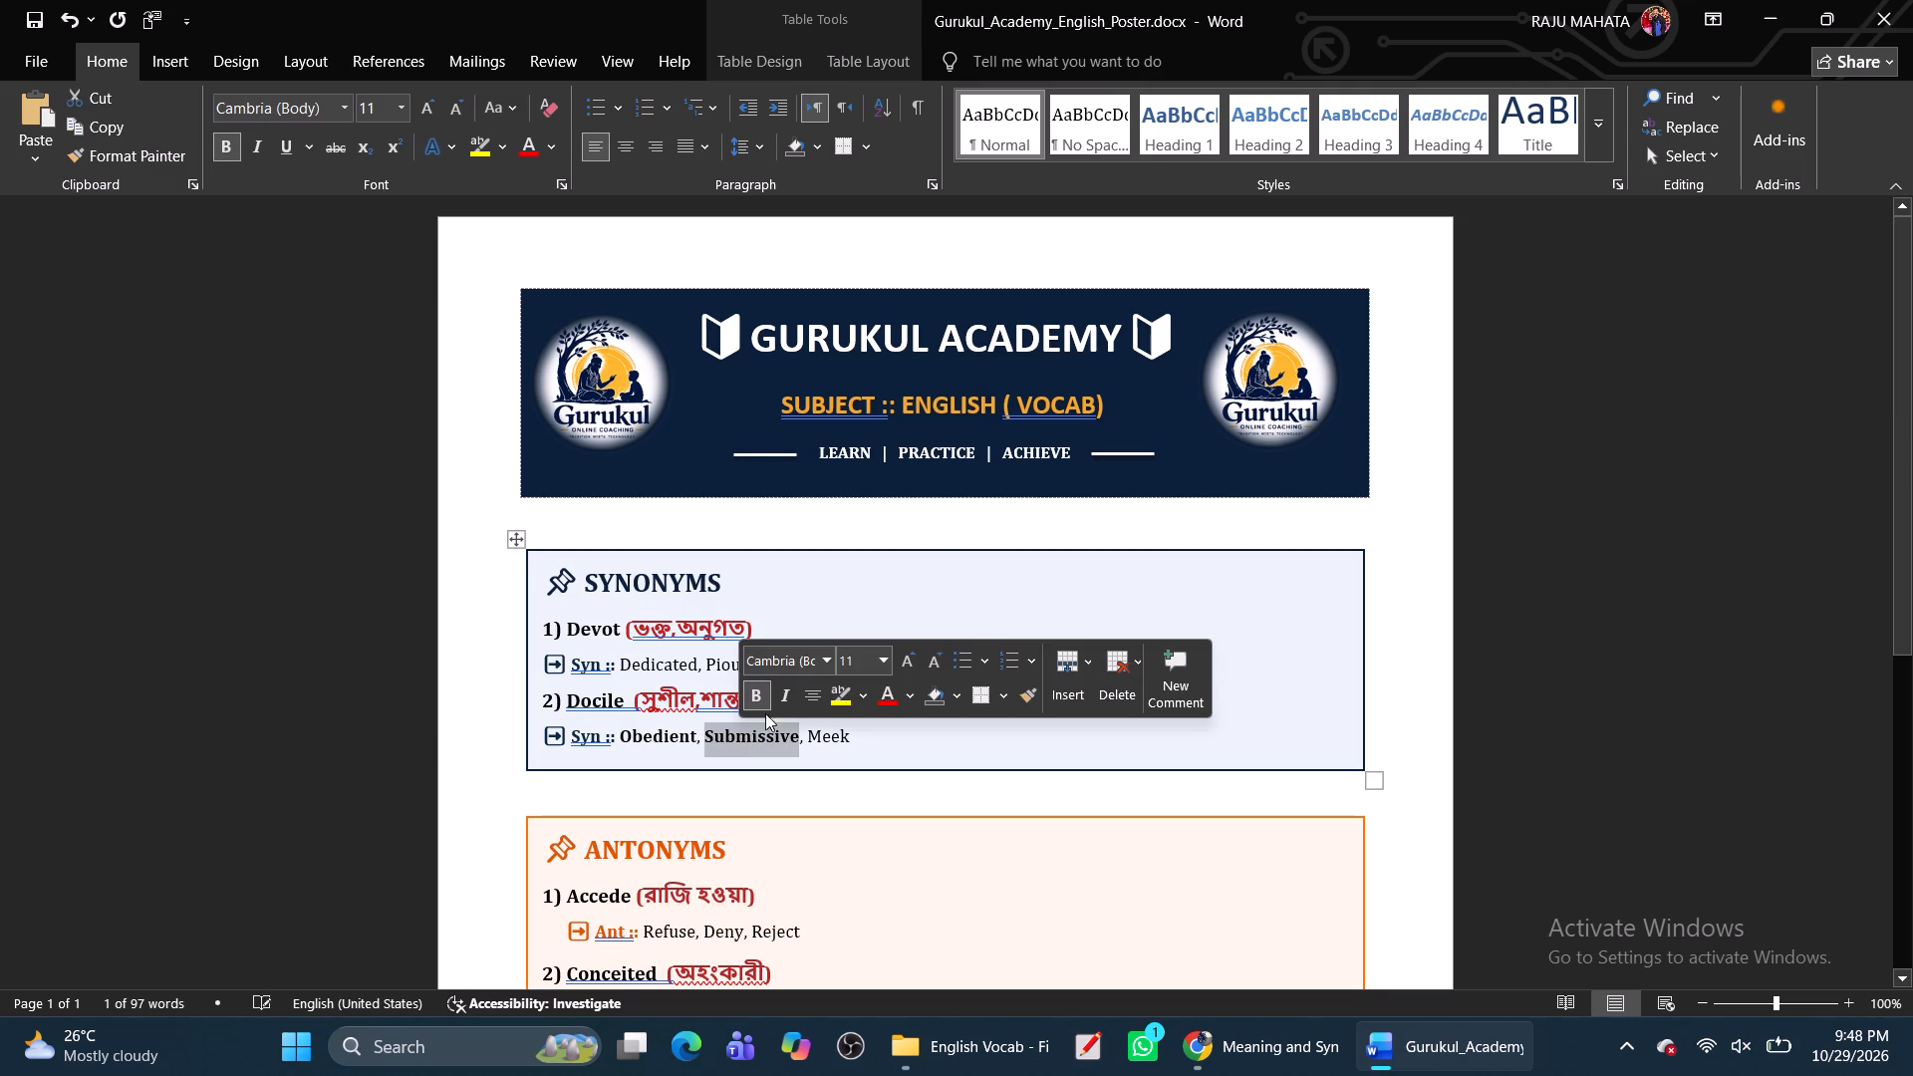
{"action": "left_click", "coordinate": [765, 681]}
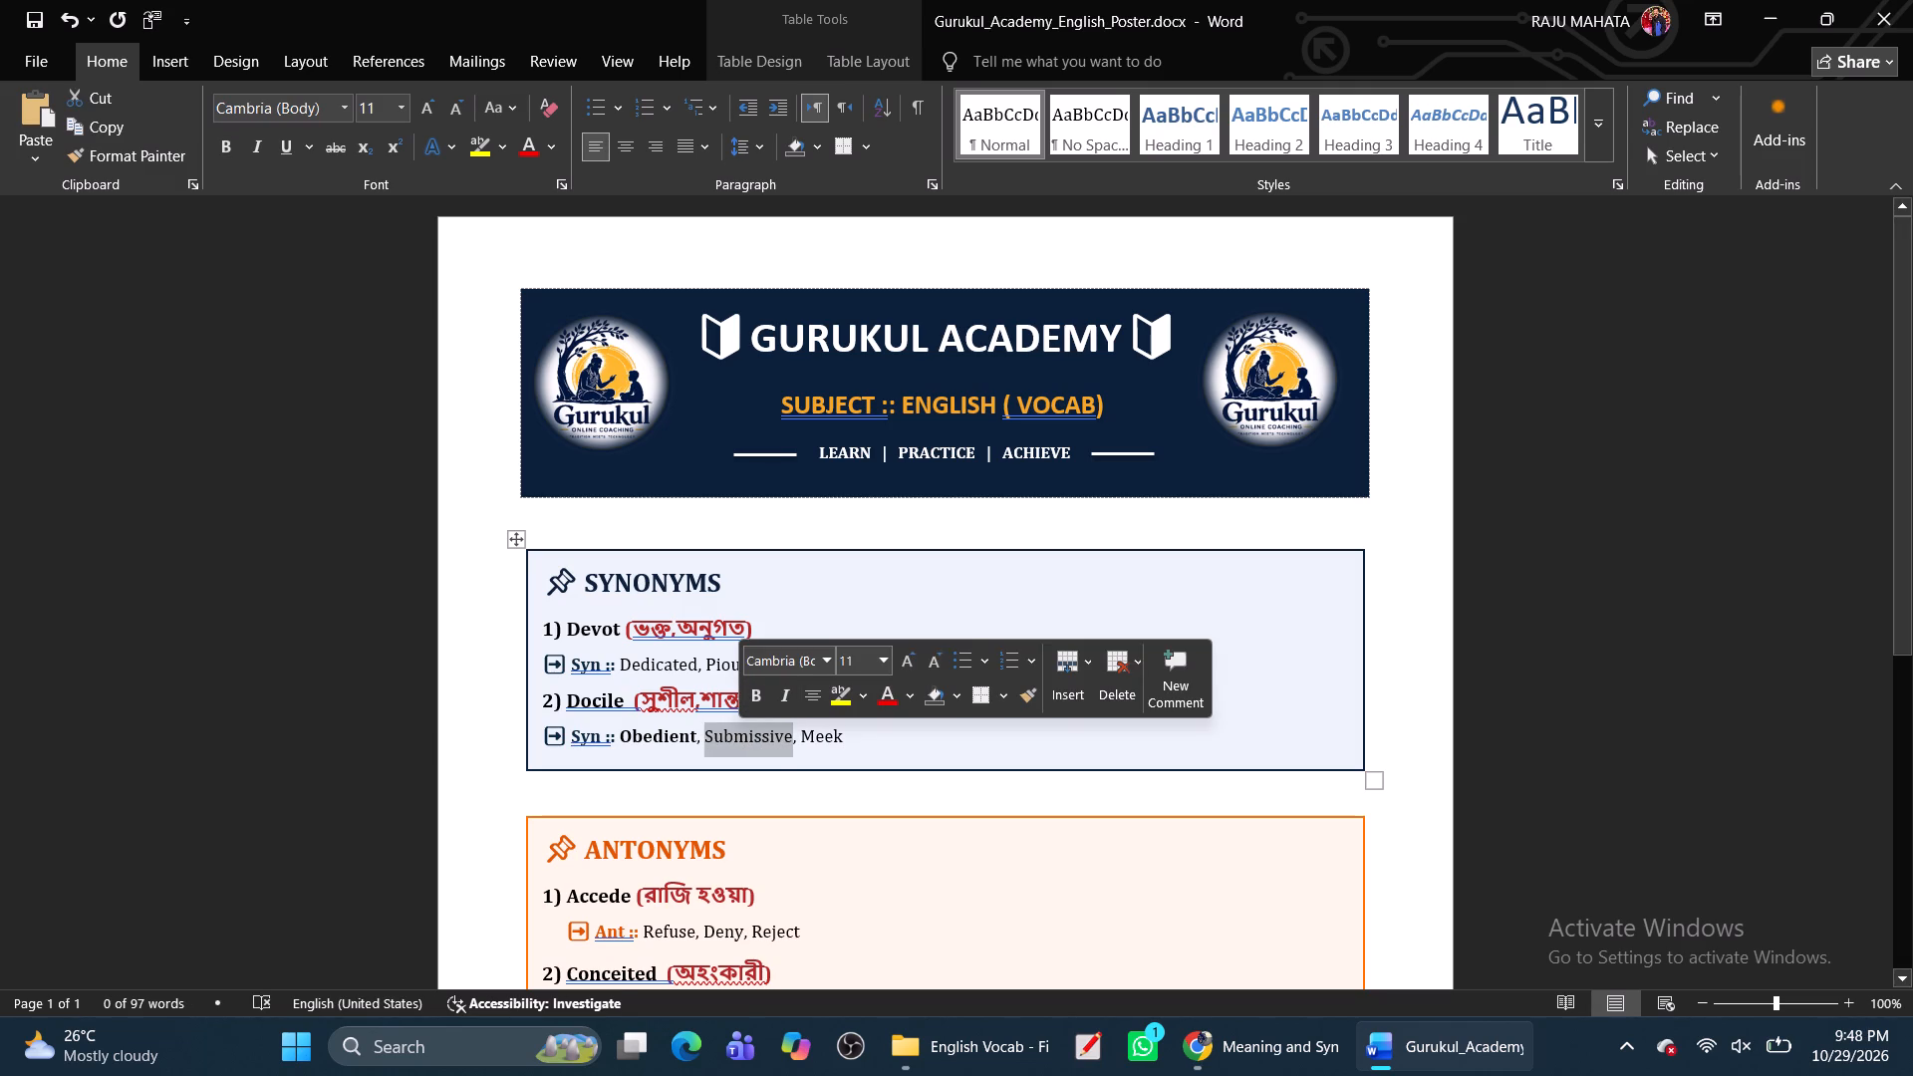
{"action": "left_click", "coordinate": [1001, 747]}
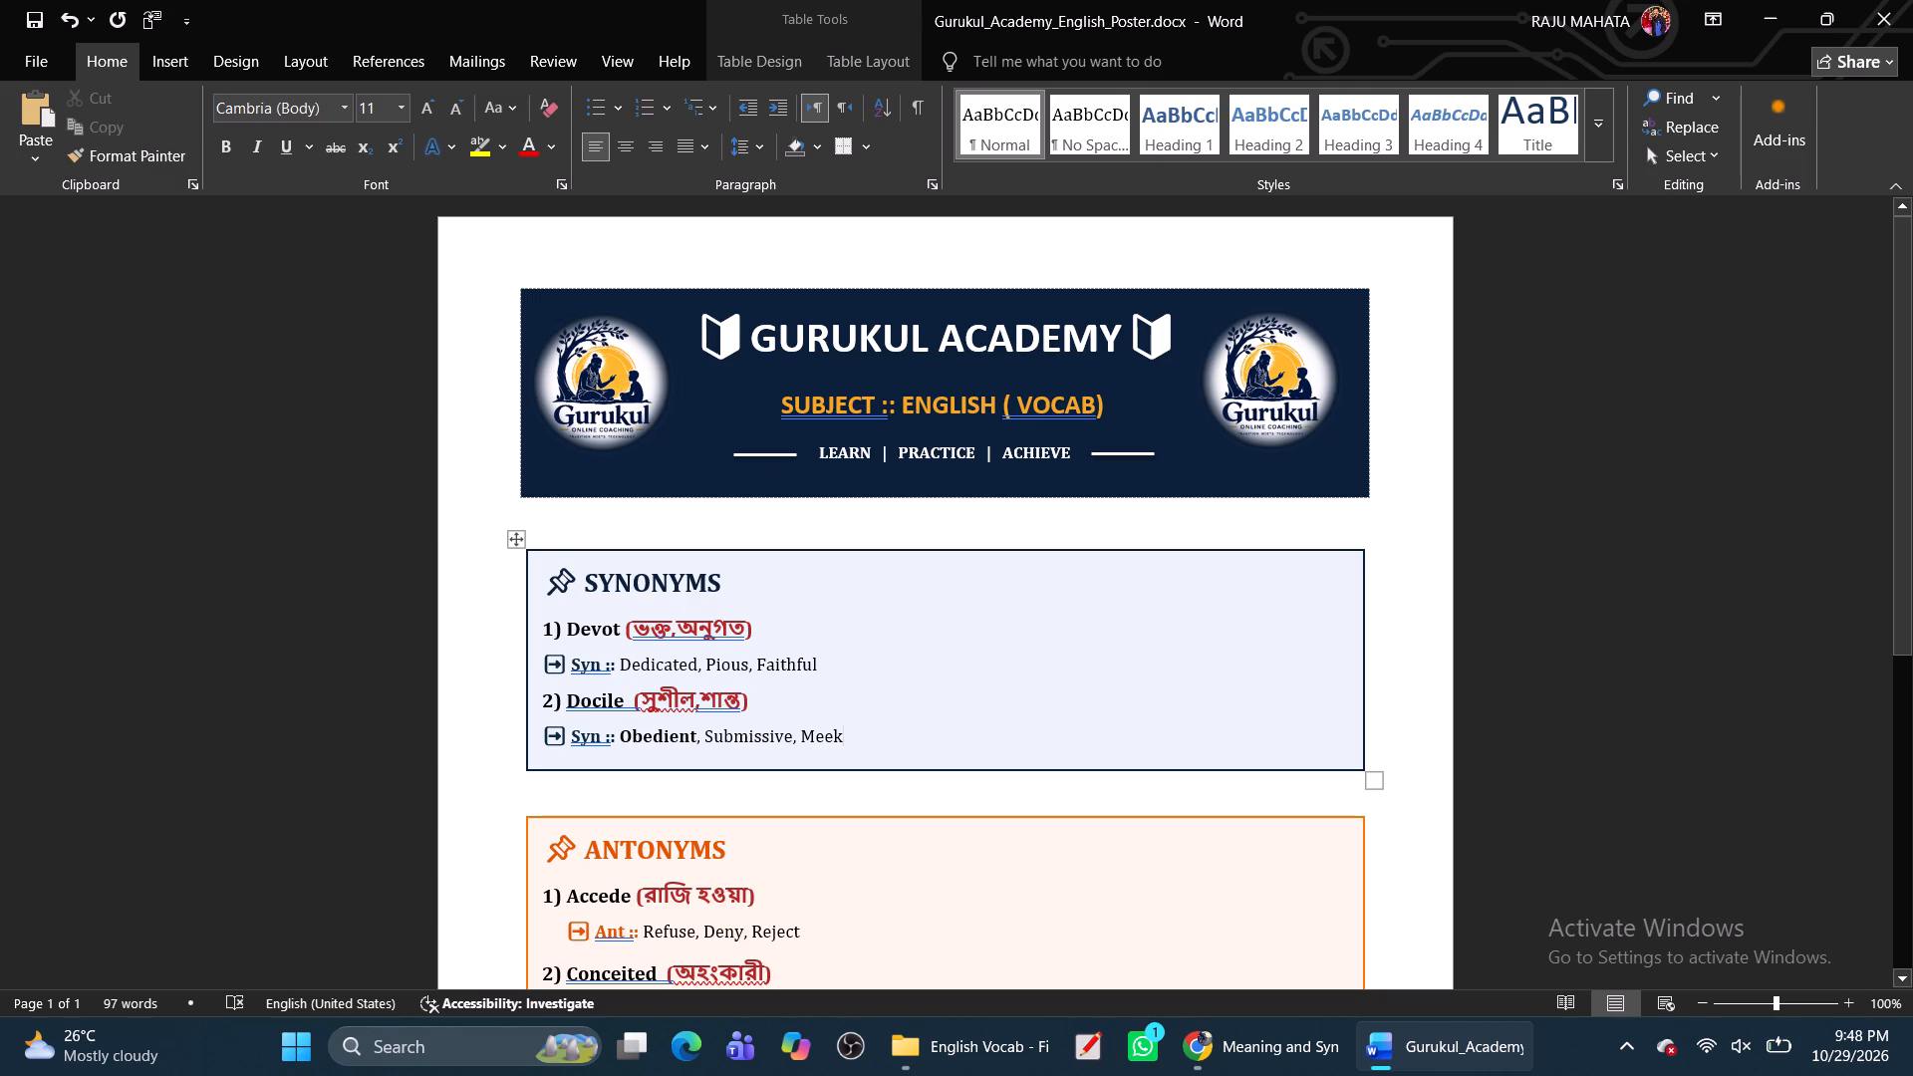
{"action": "double_click", "coordinate": [671, 738]}
{"action": "left_click", "coordinate": [678, 695]}
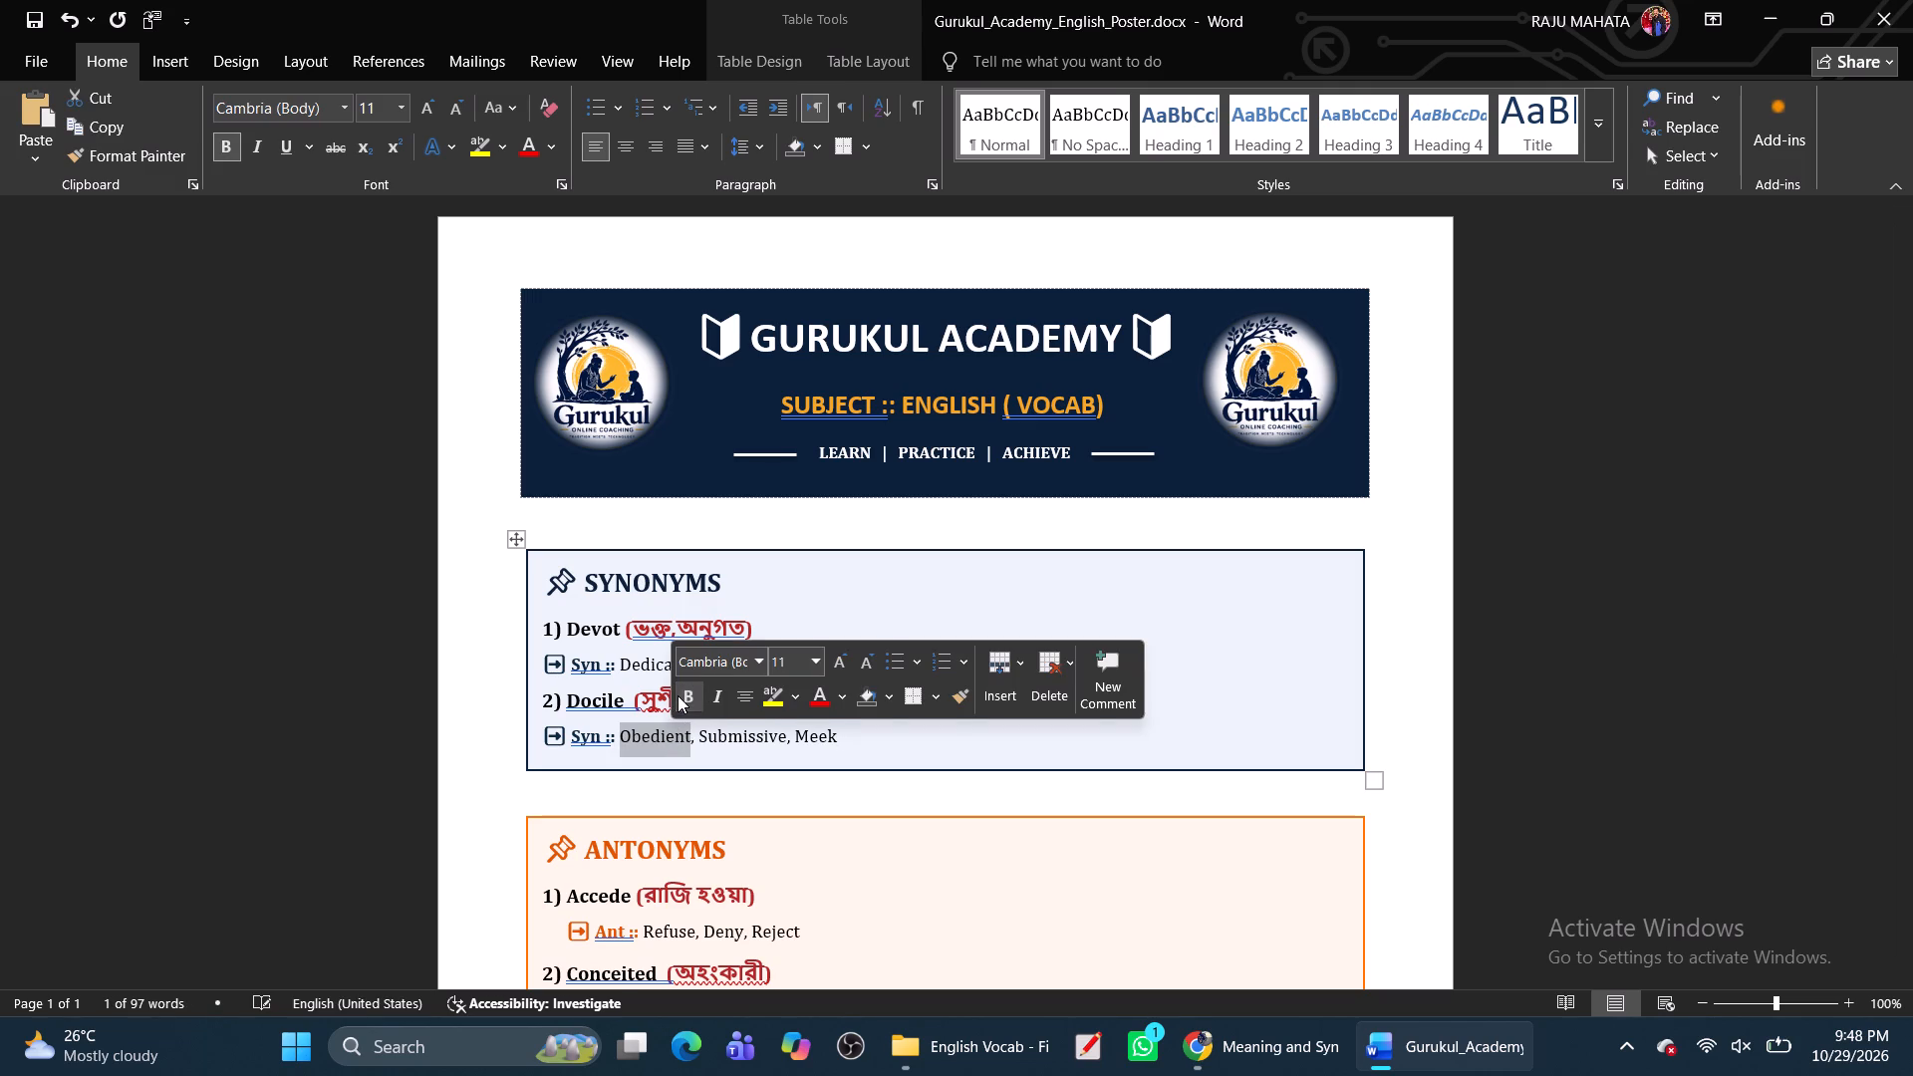
{"action": "left_click", "coordinate": [1024, 773]}
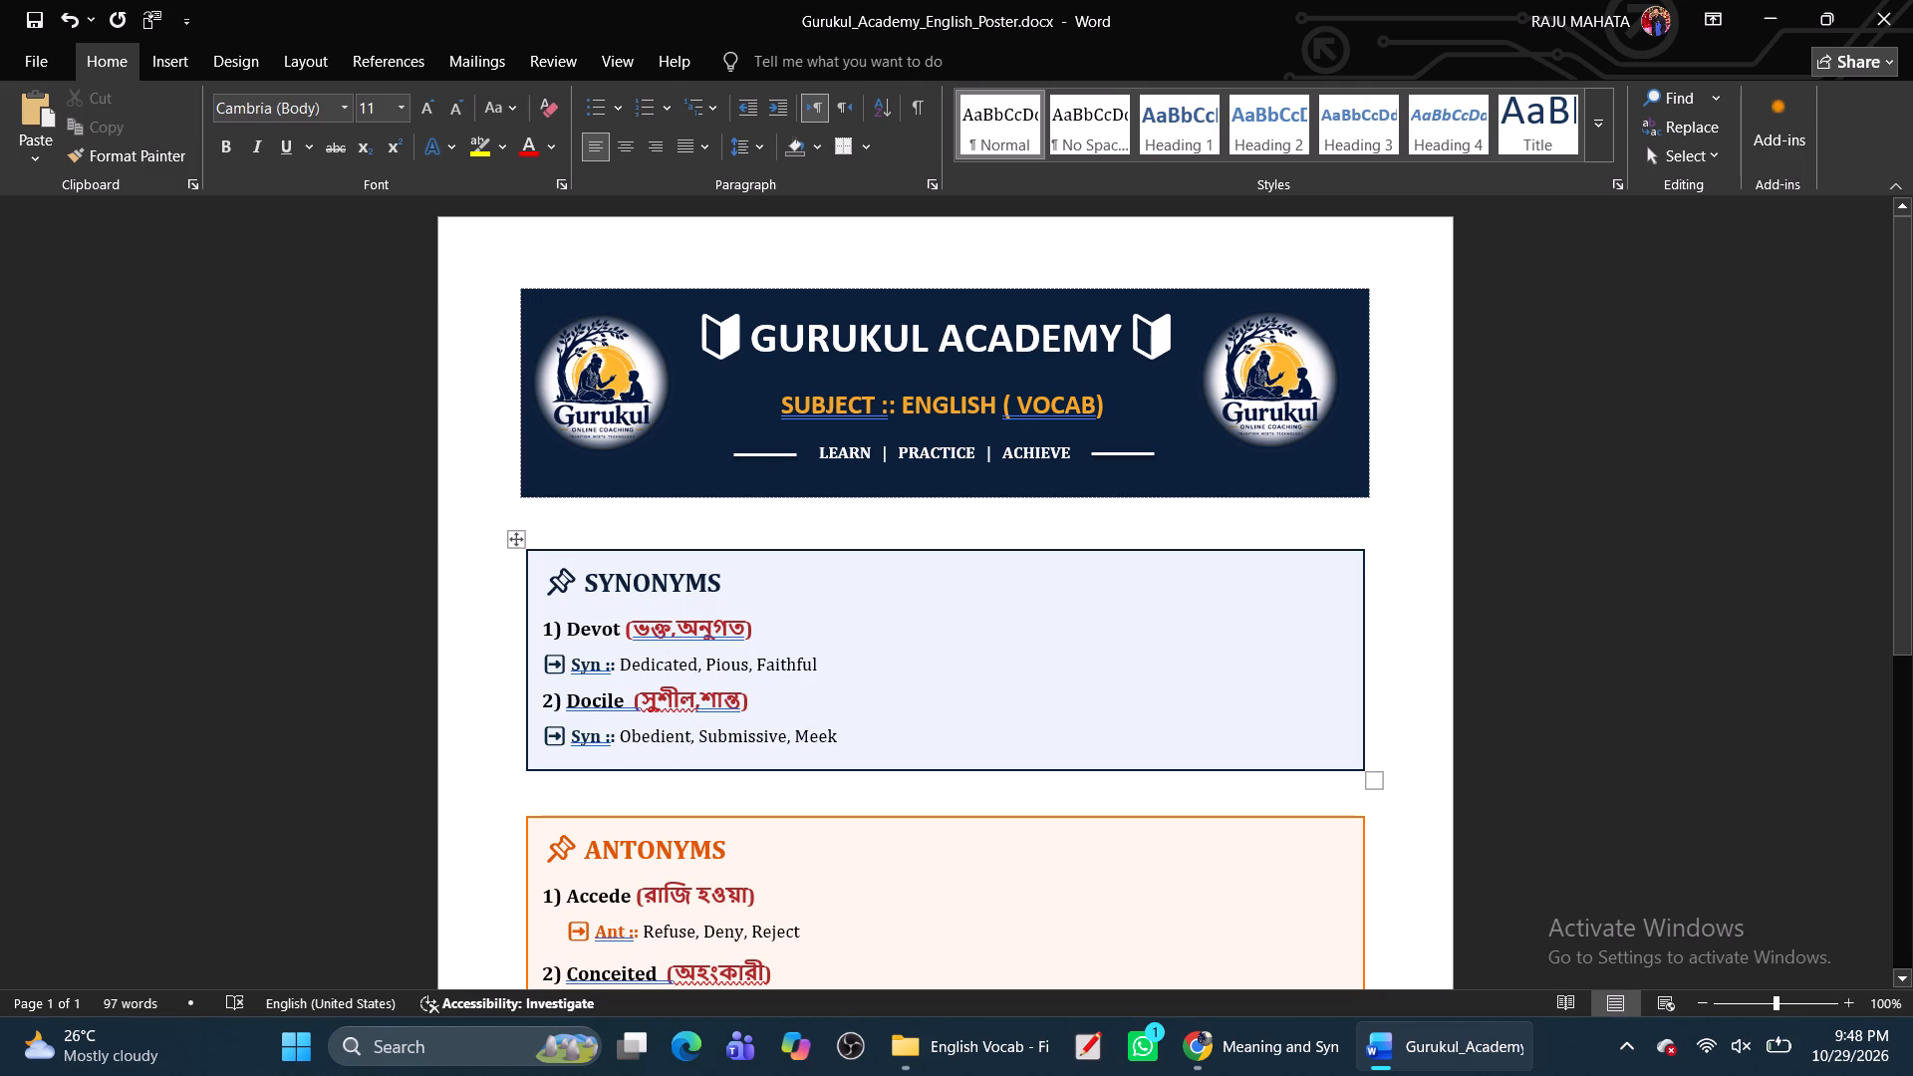
Replace the headword Accede with Assert in the first entry of the poster's Antonyms section.
{"action": "scroll", "coordinate": [1315, 737], "scroll_direction": "up", "scroll_amount": 6}
{"action": "scroll", "coordinate": [1315, 737], "scroll_direction": "down", "scroll_amount": 3}
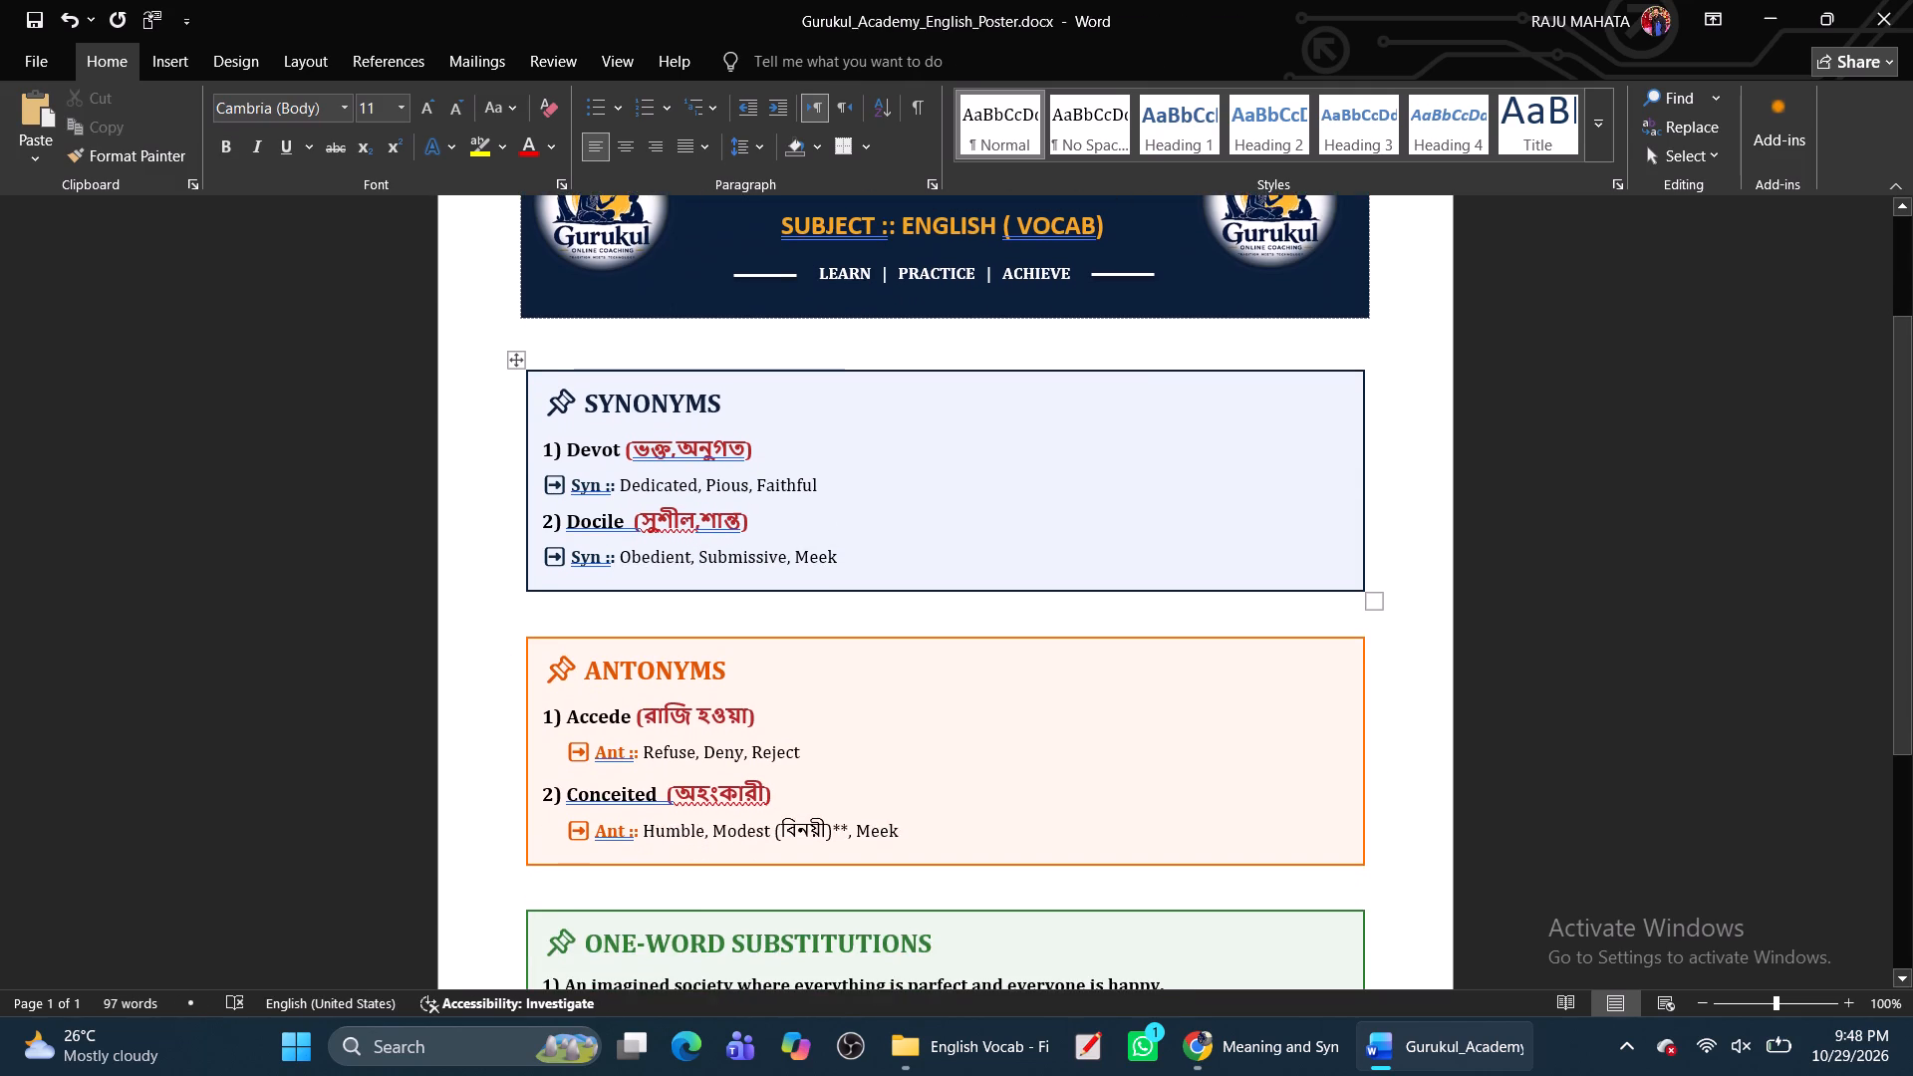
{"action": "scroll", "coordinate": [1315, 737], "scroll_direction": "down", "scroll_amount": 4}
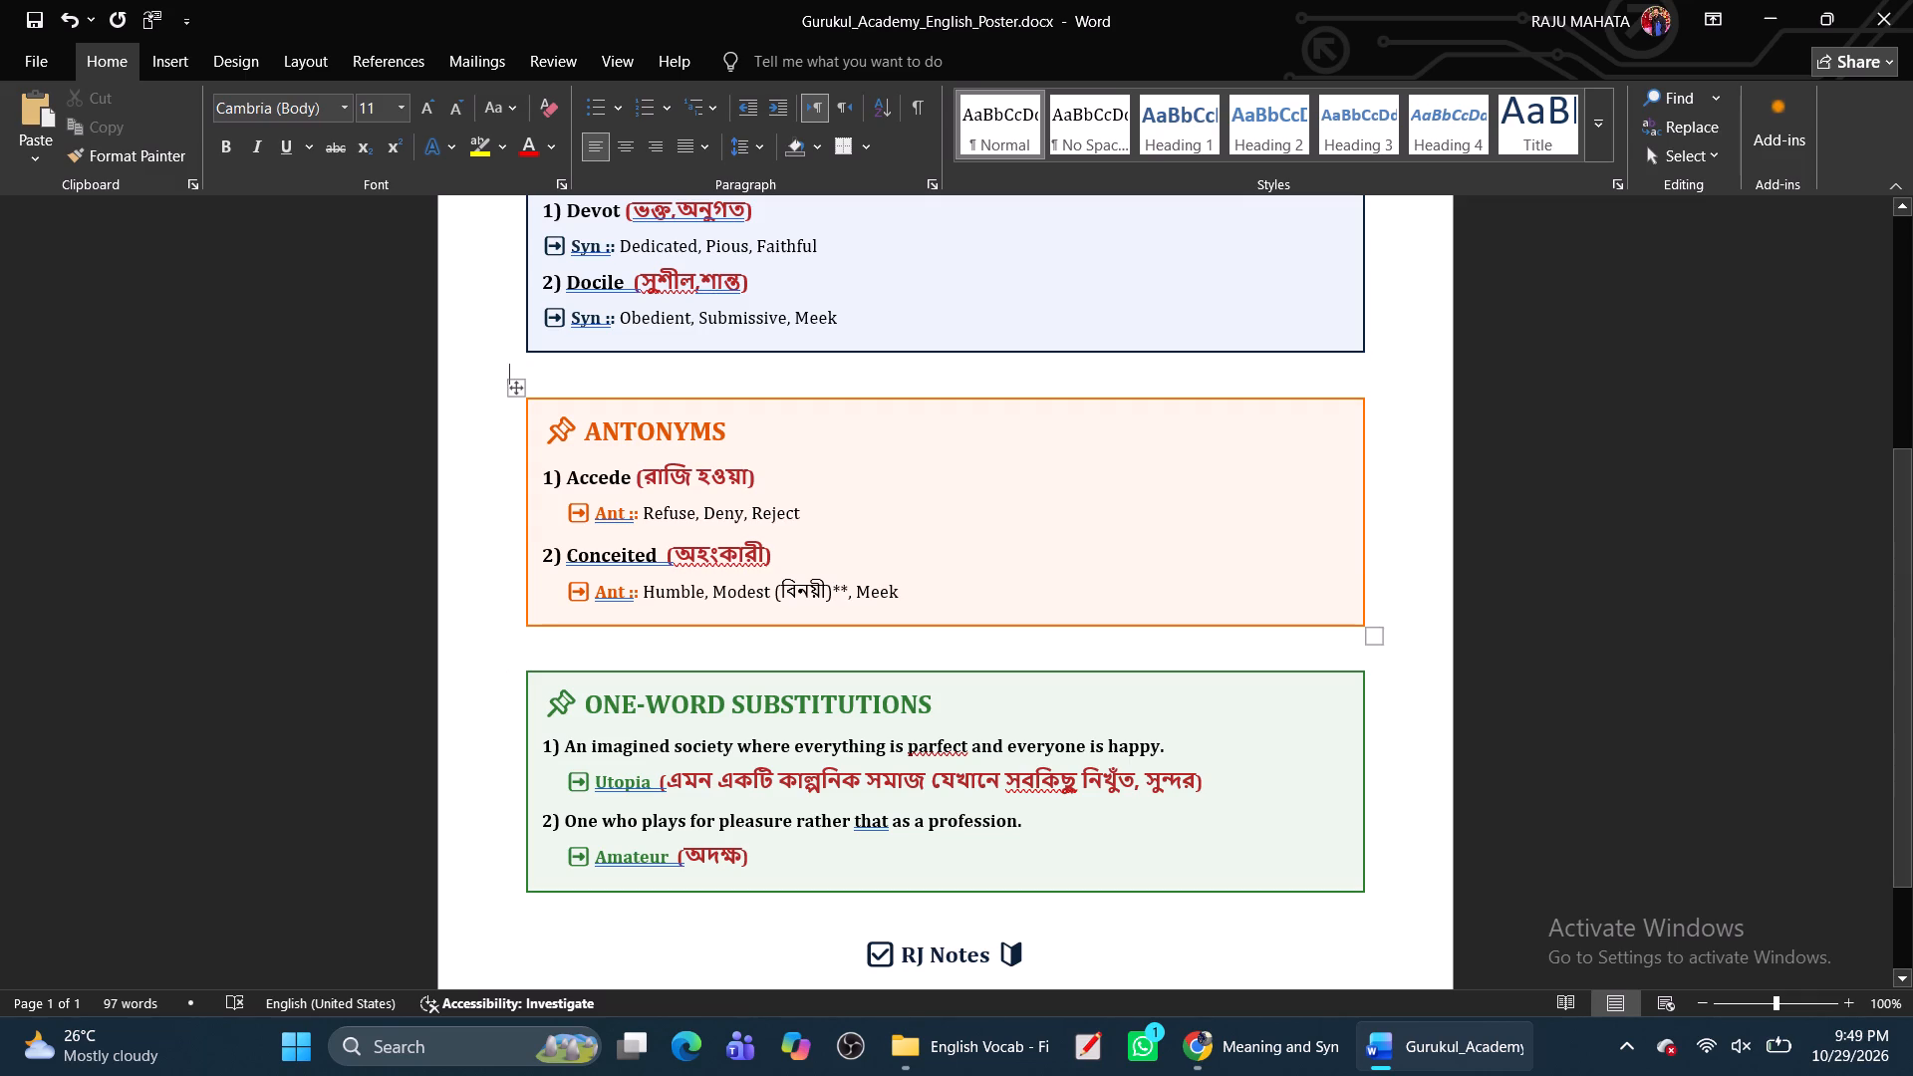
{"action": "double_click", "coordinate": [605, 480]}
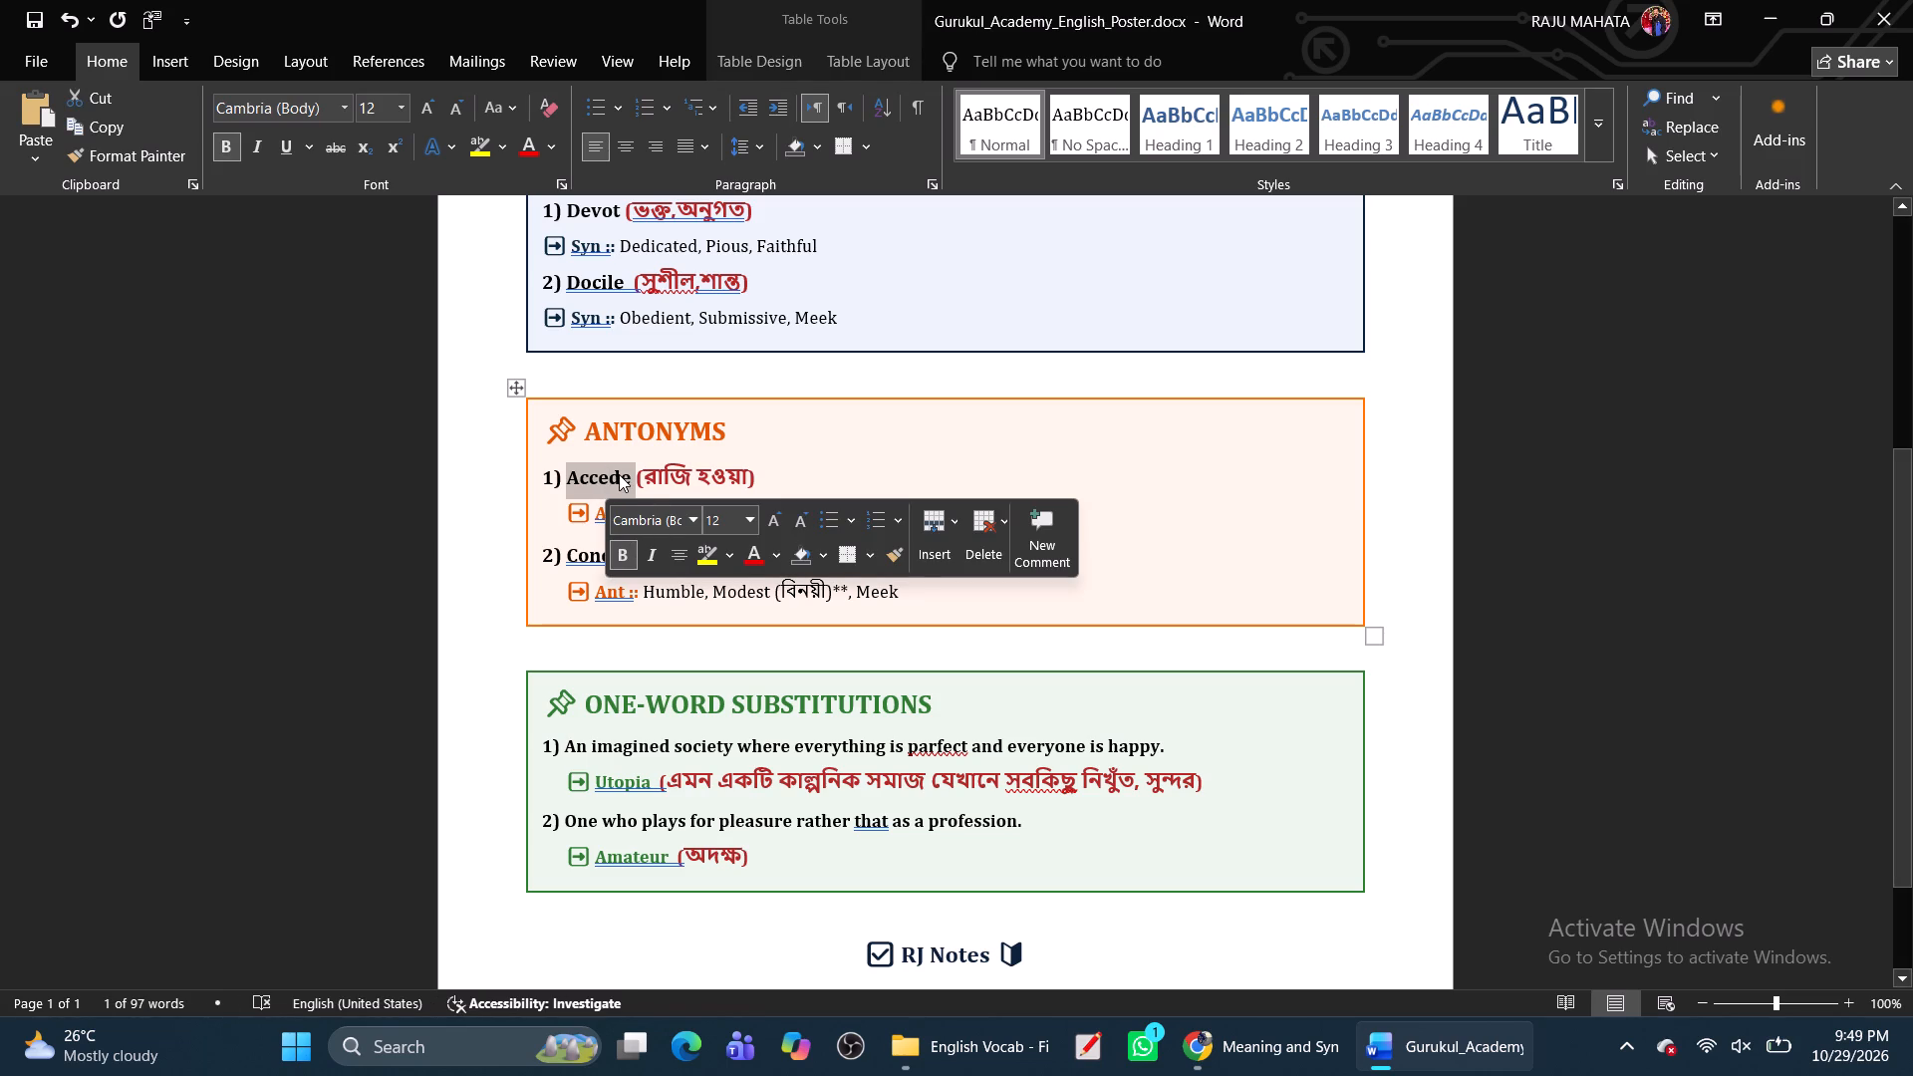
{"action": "key", "text": "shift+a"}
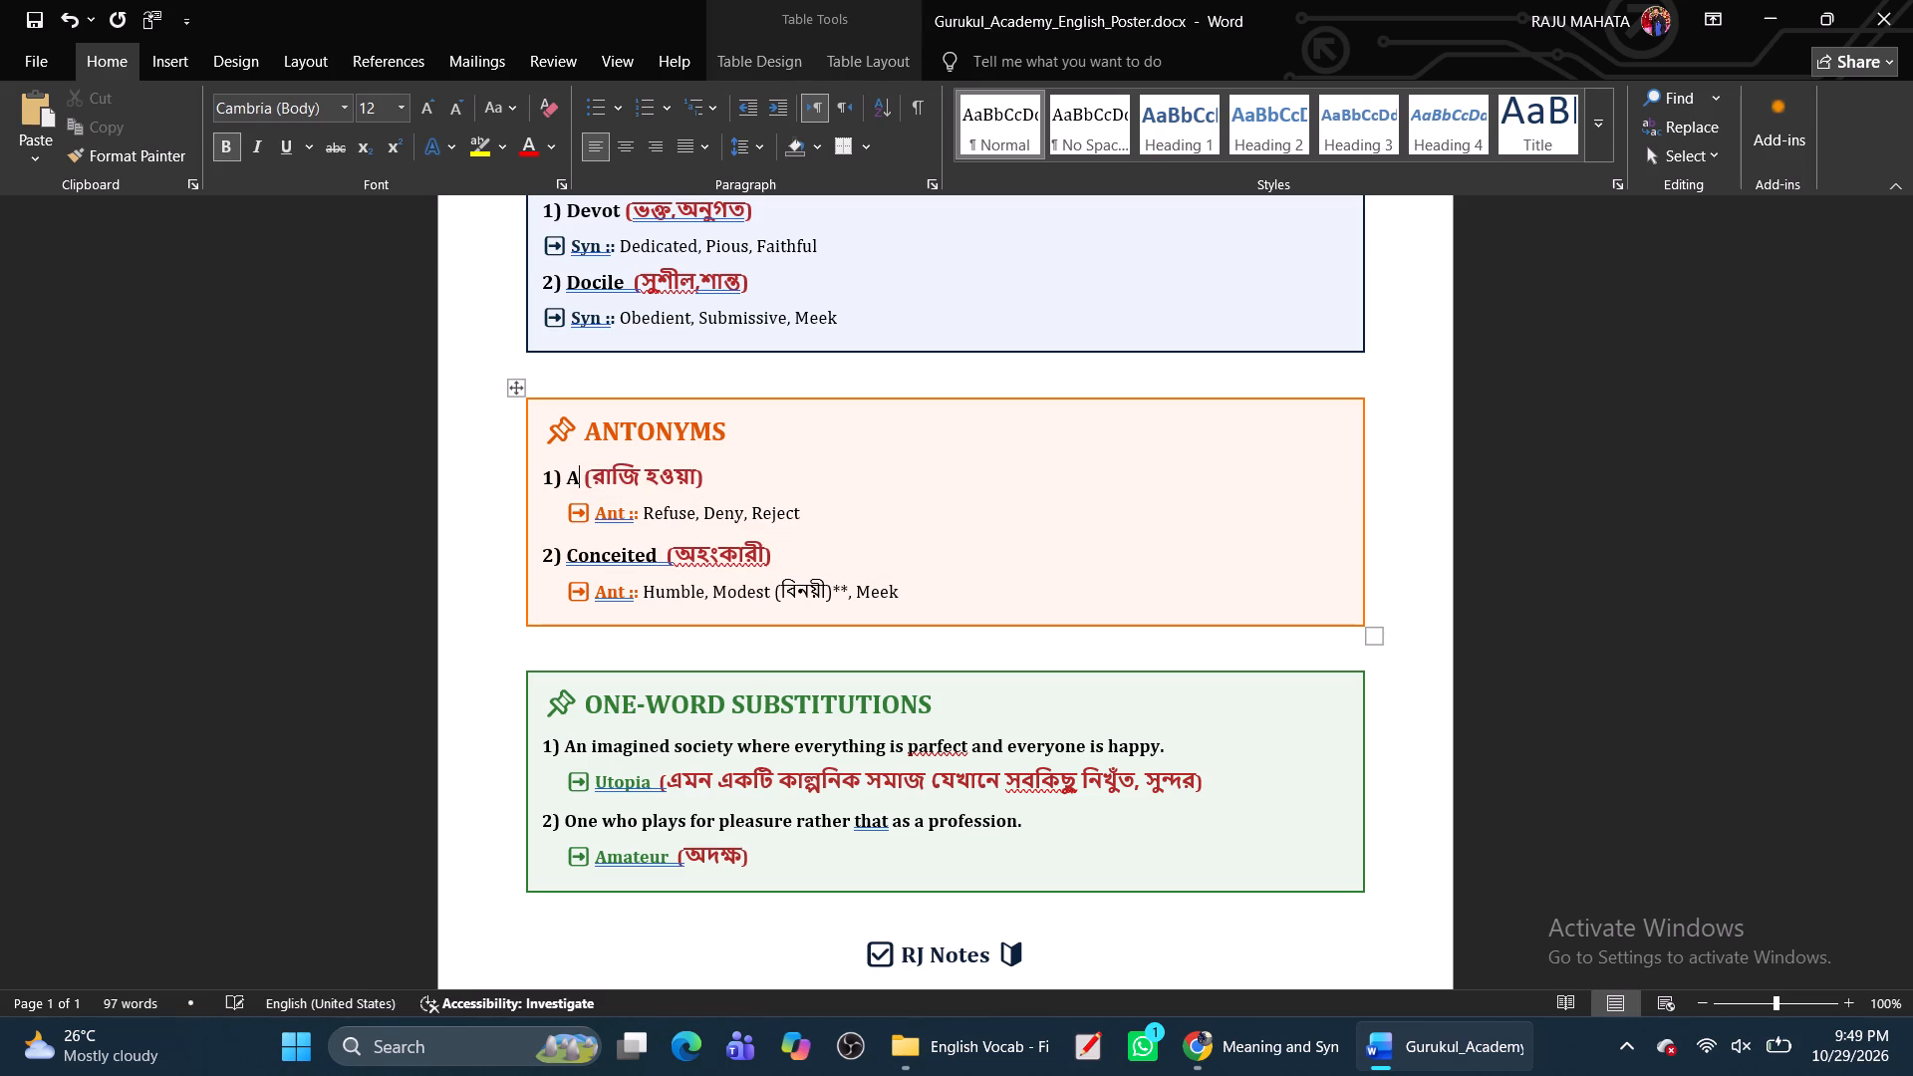
{"action": "type", "text": "sser"}
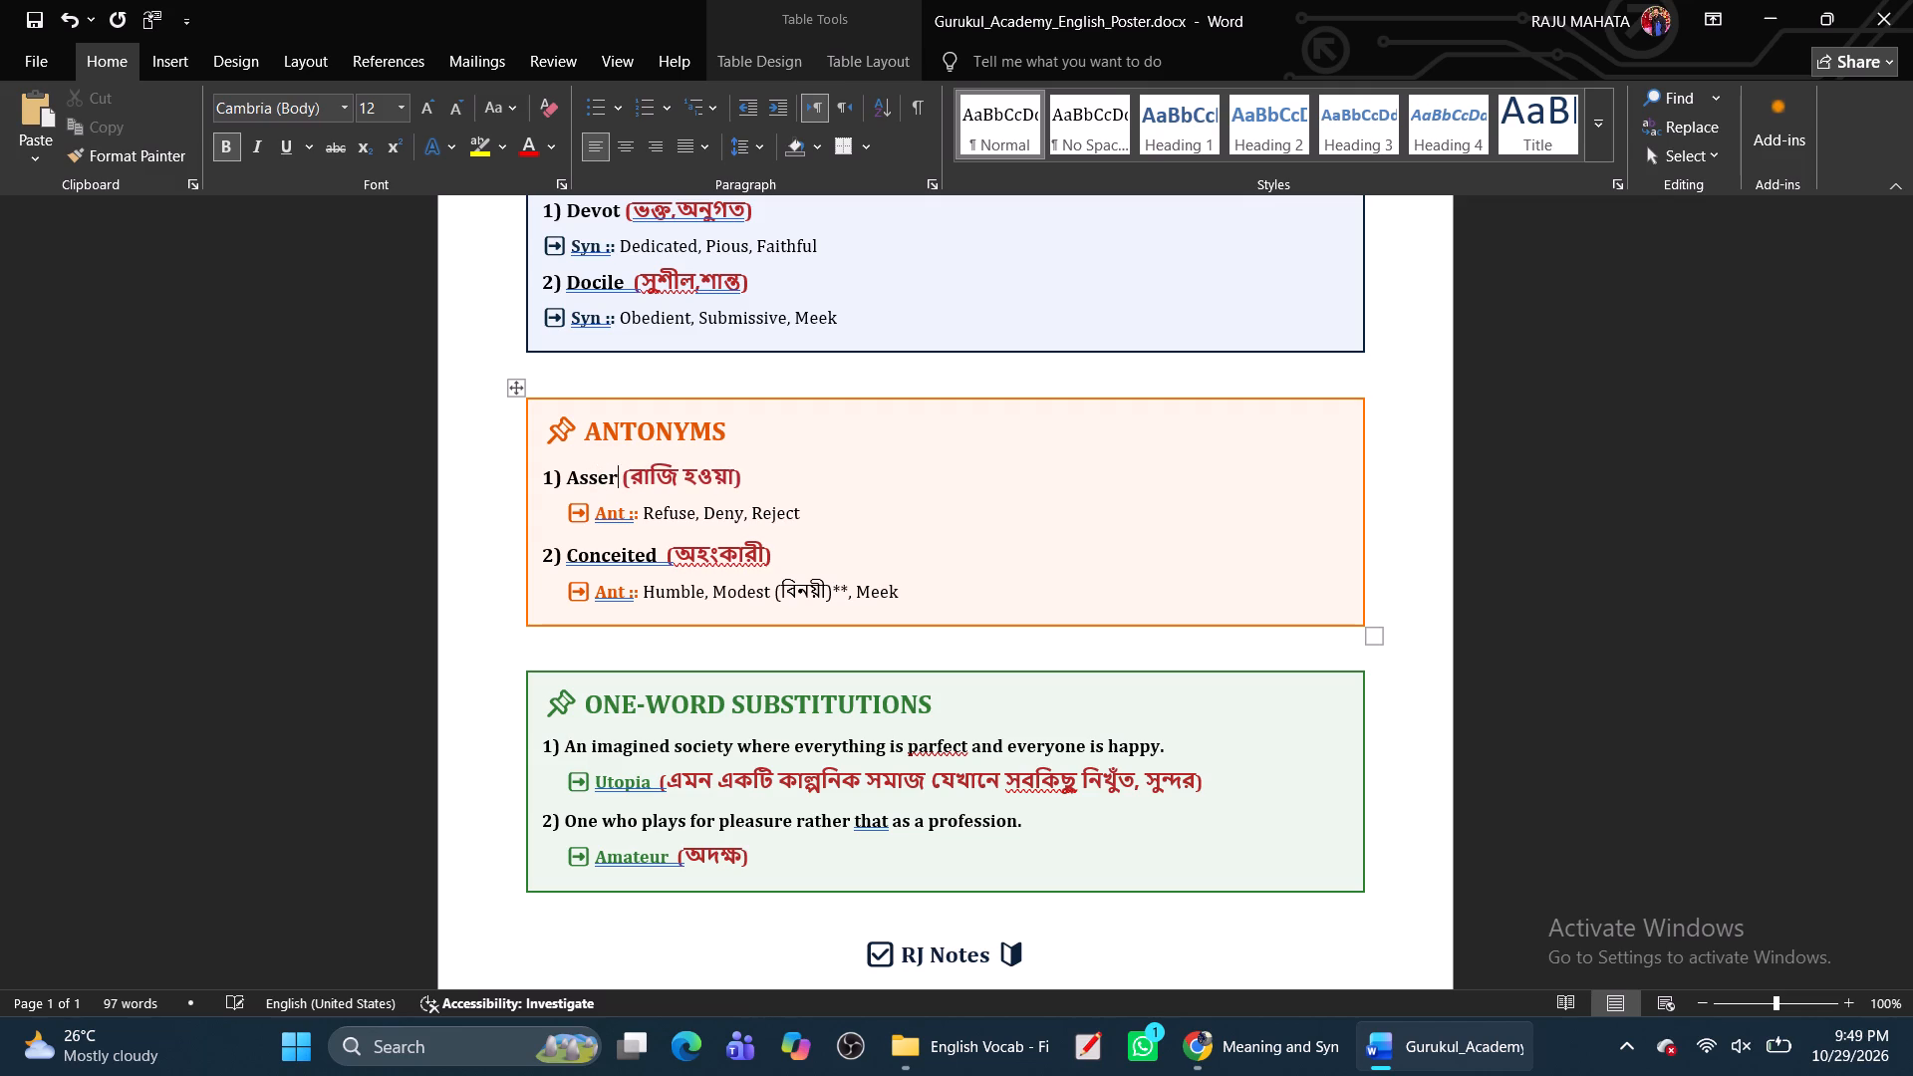
{"action": "key", "text": "t"}
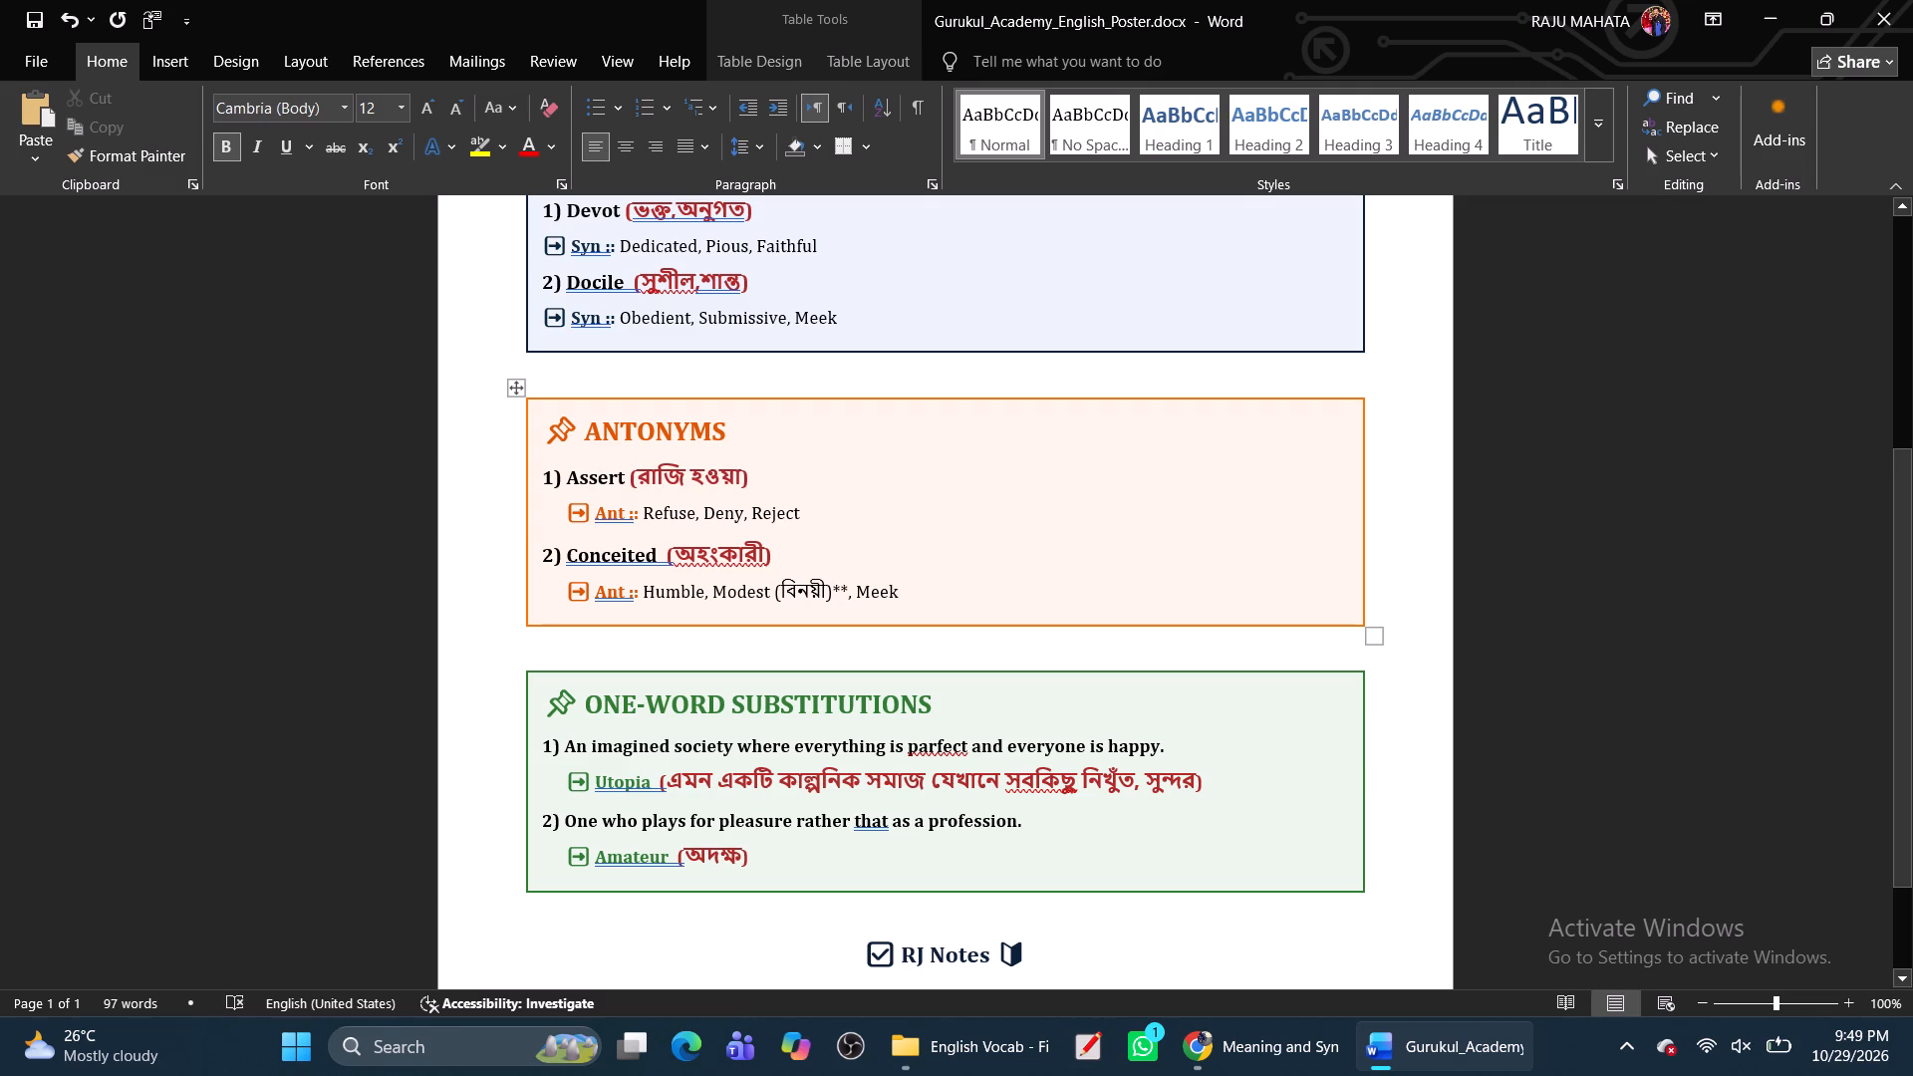
{"action": "double_click", "coordinate": [593, 483]}
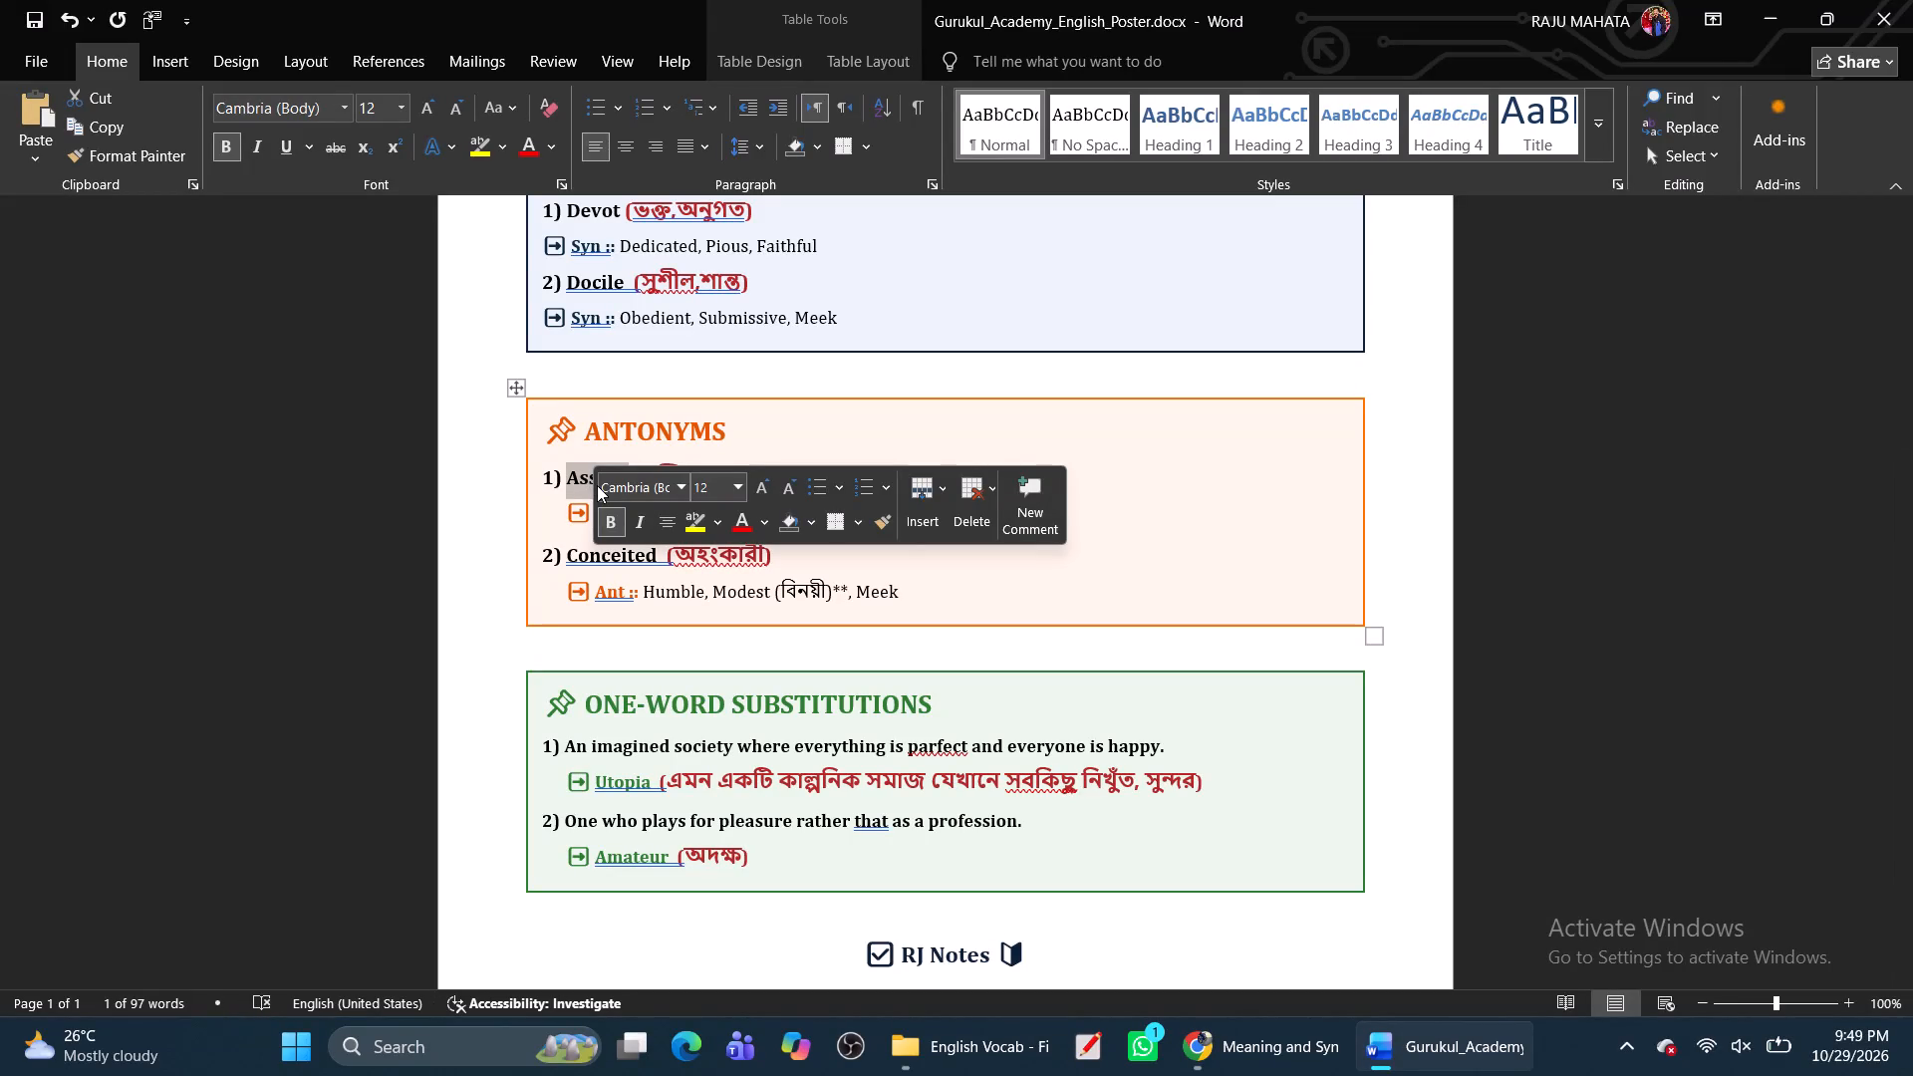
{"action": "key", "text": "ctrl+c"}
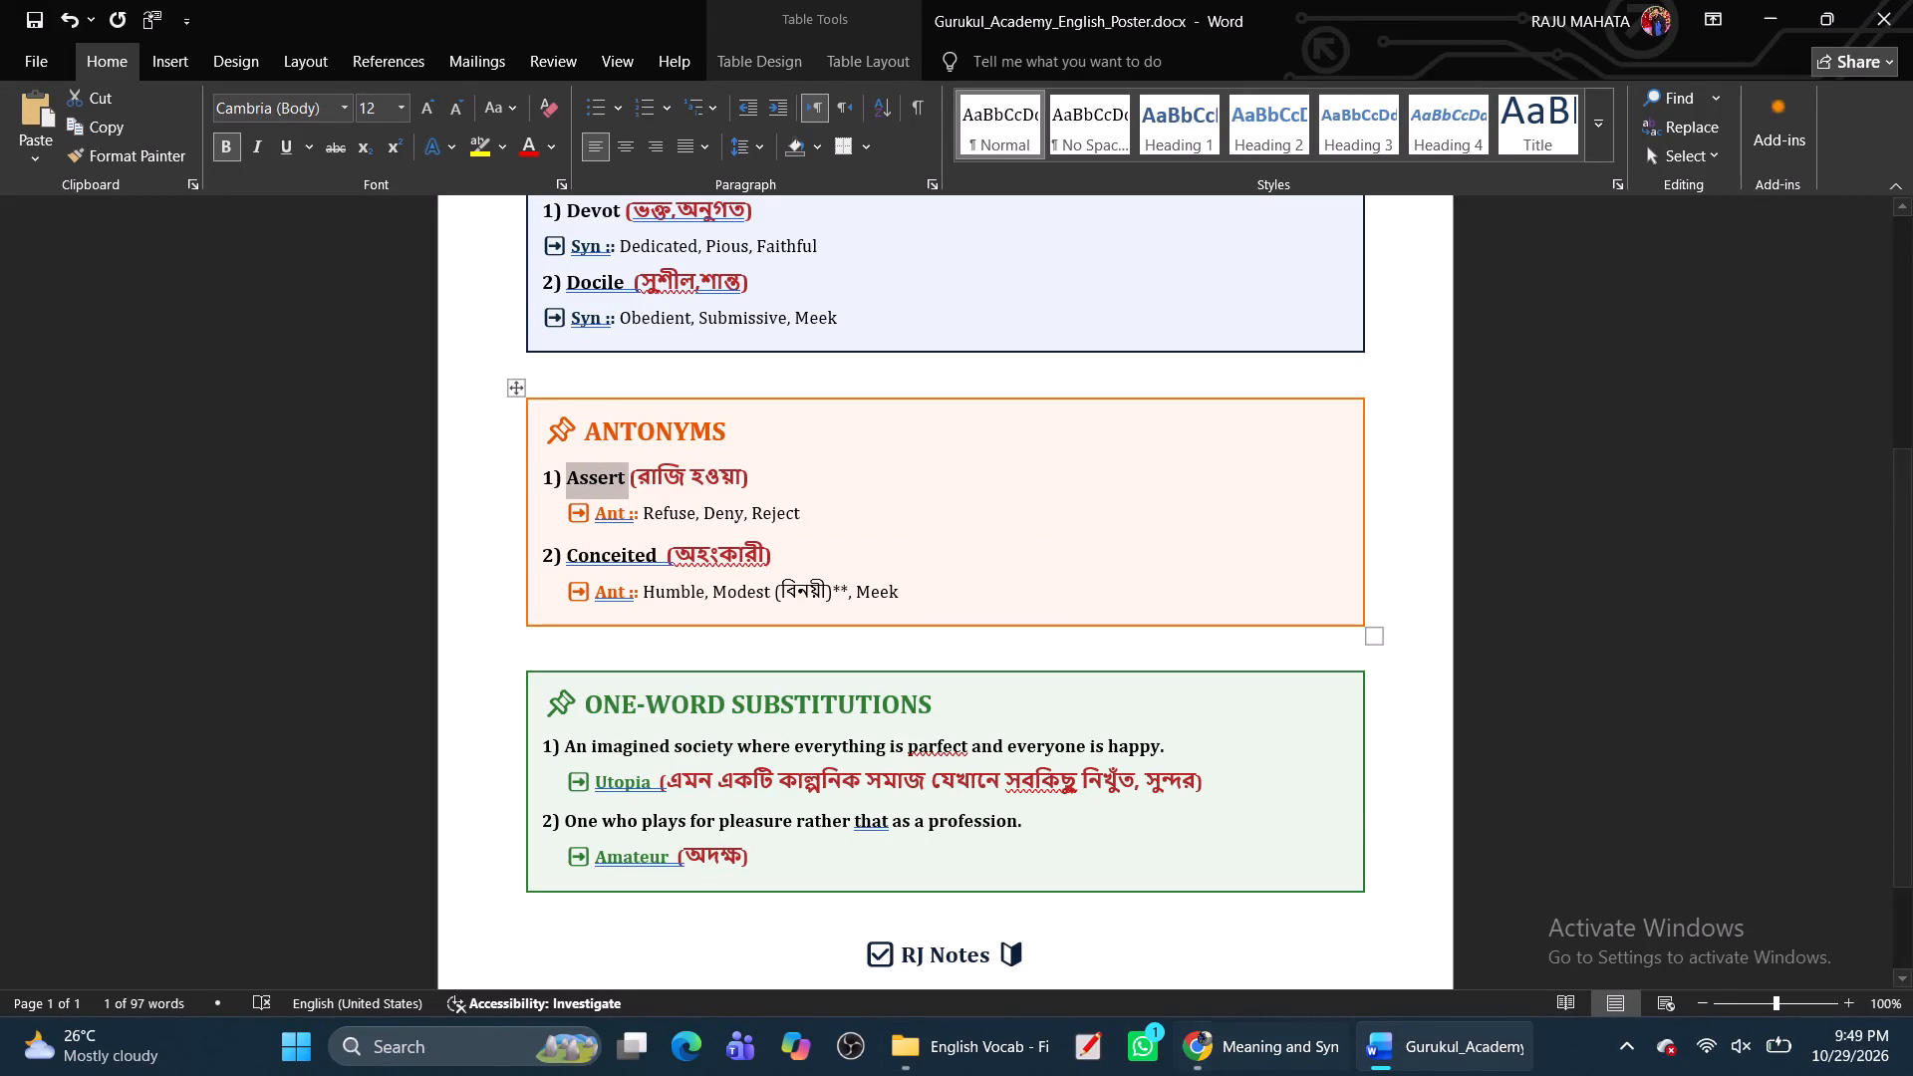
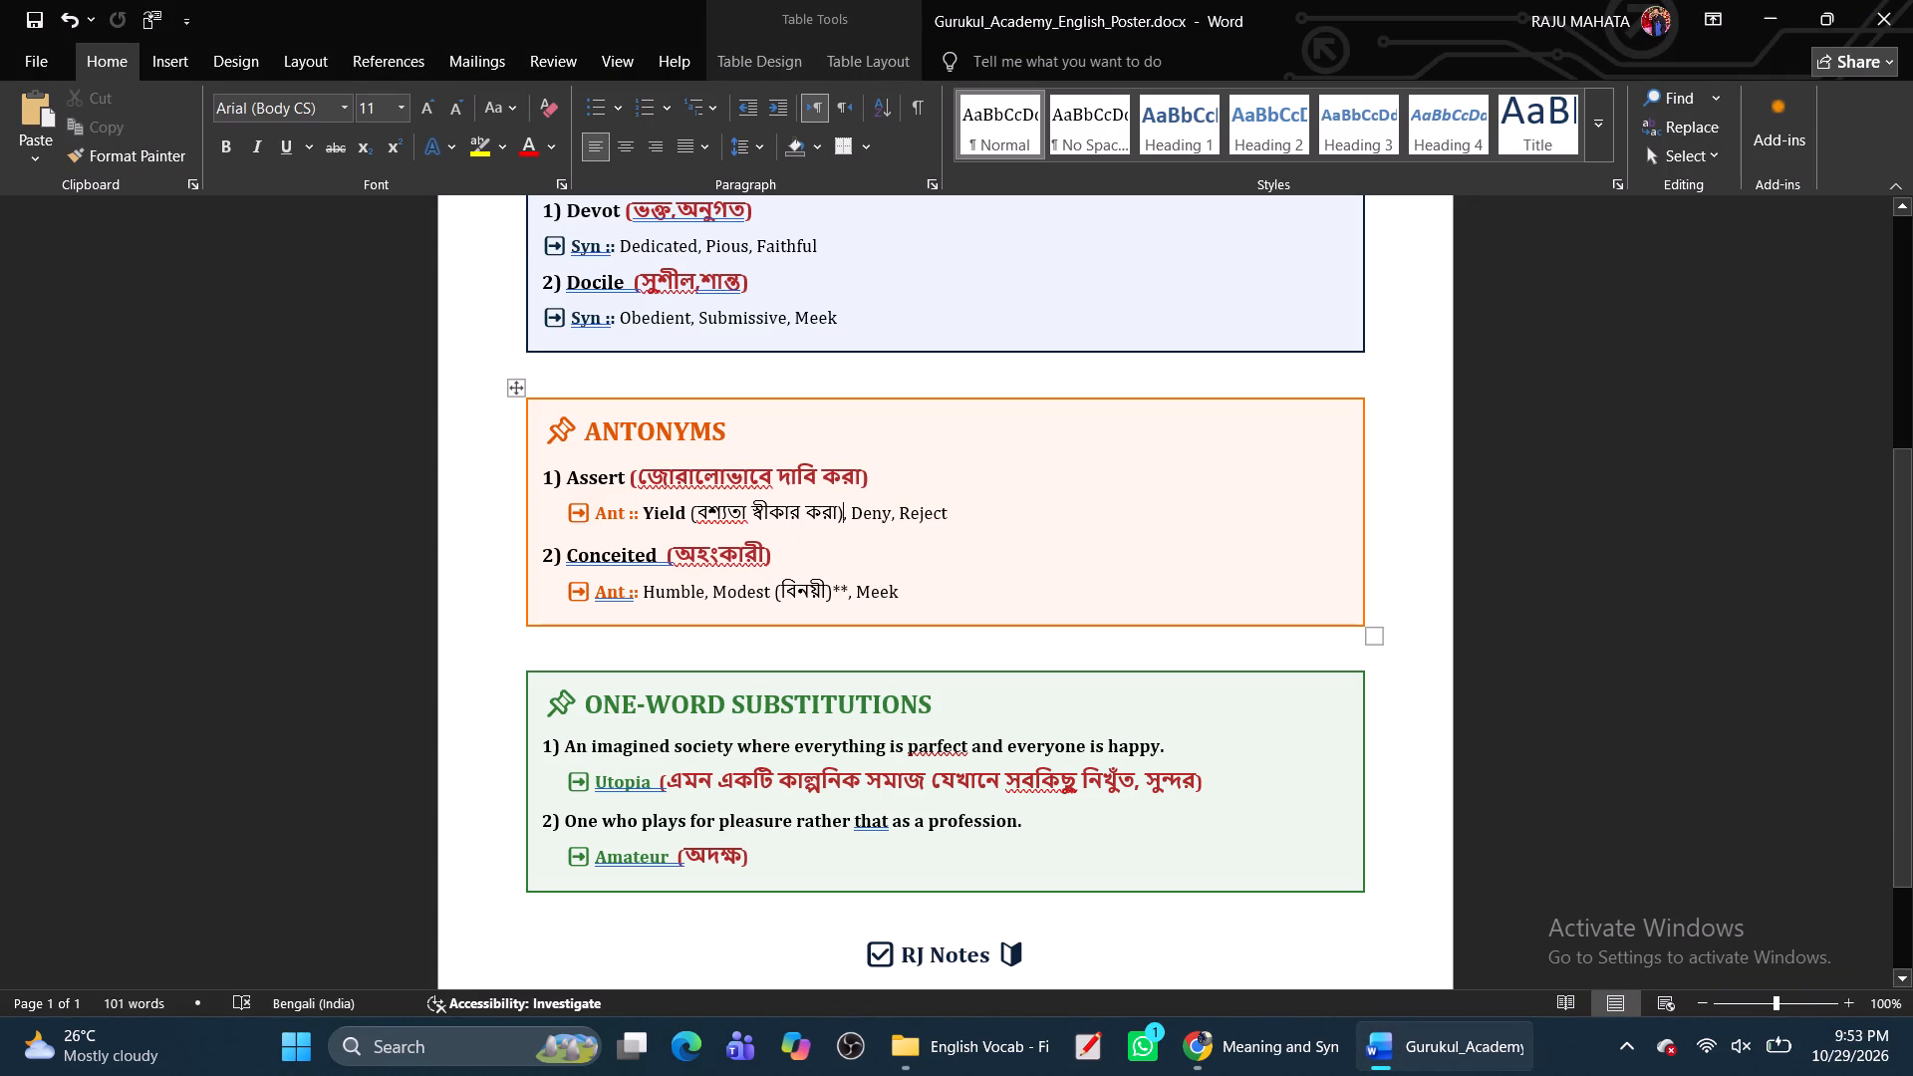
{"action": "left_click_drag", "start_coordinate": [874, 519], "coordinate": [900, 522]}
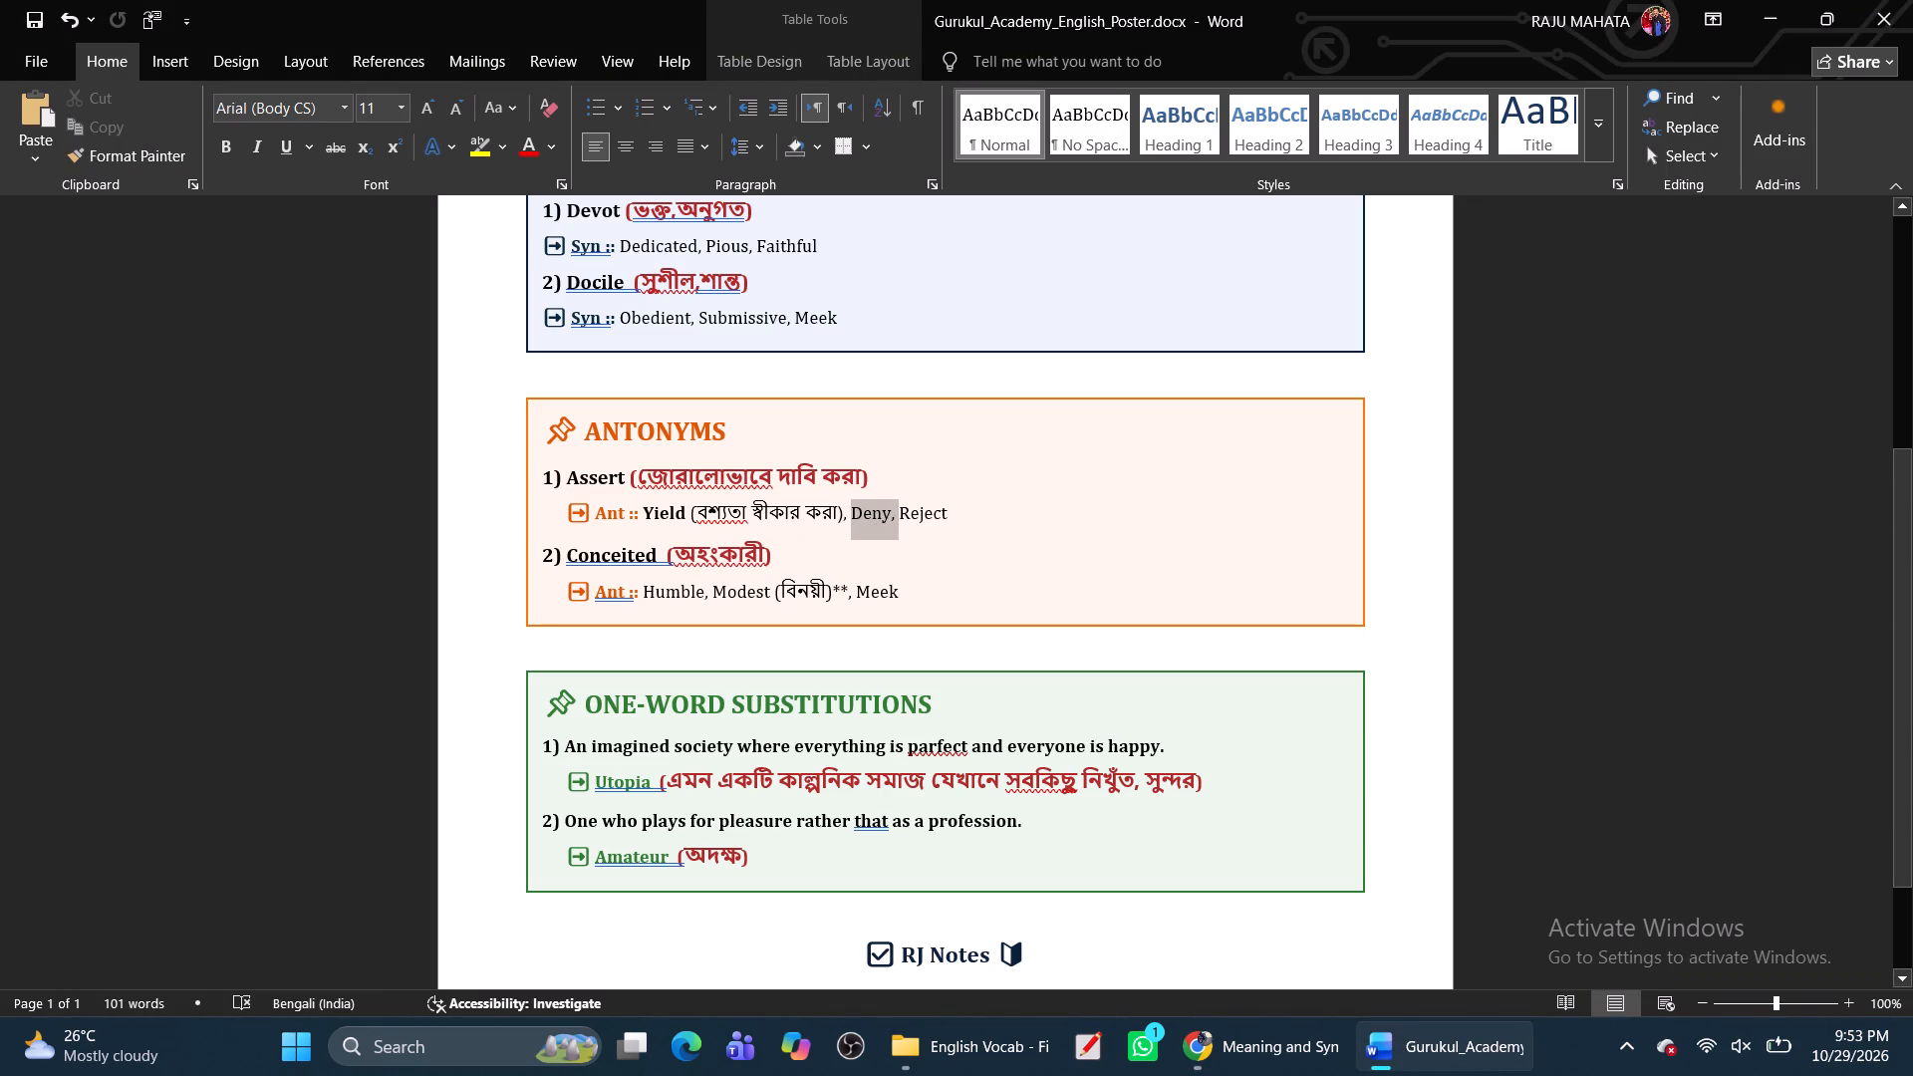
{"action": "left_click_drag", "start_coordinate": [900, 522], "coordinate": [917, 523]}
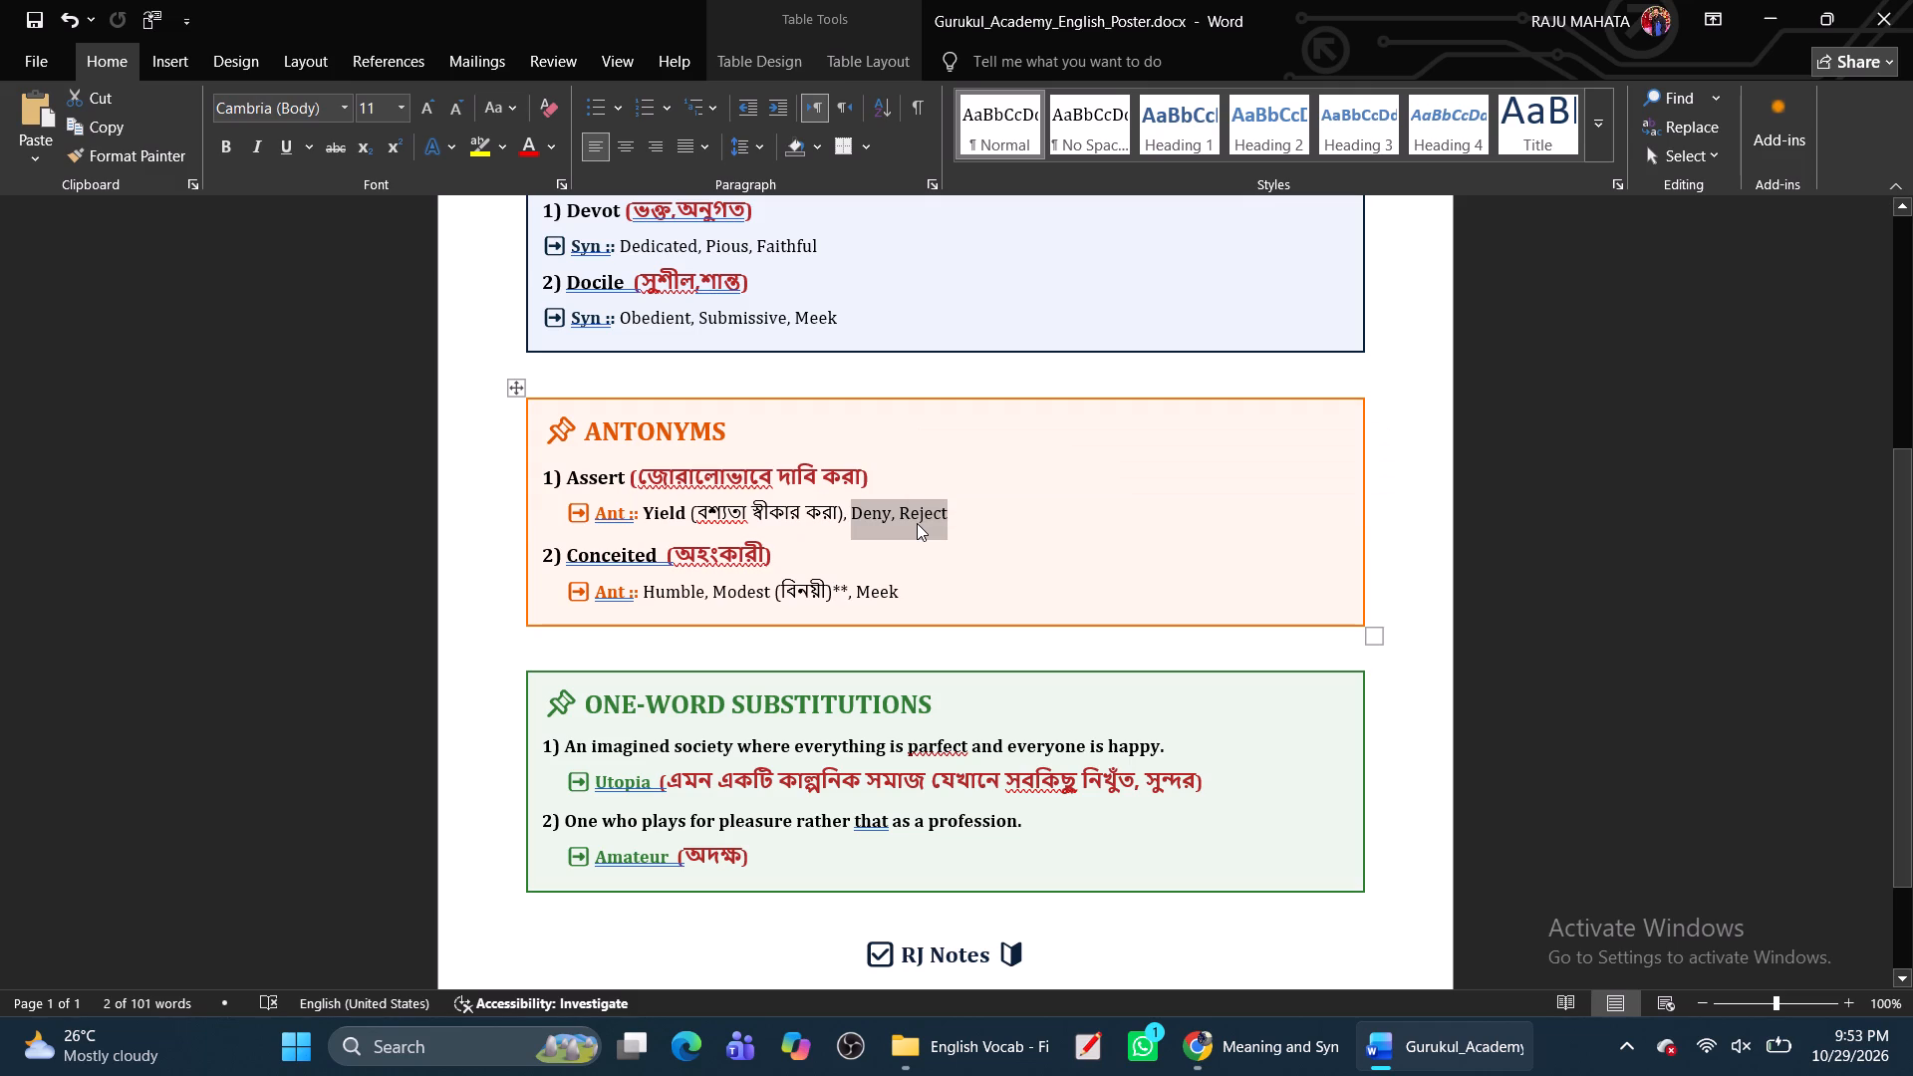
{"action": "key", "text": "ctrl+v"}
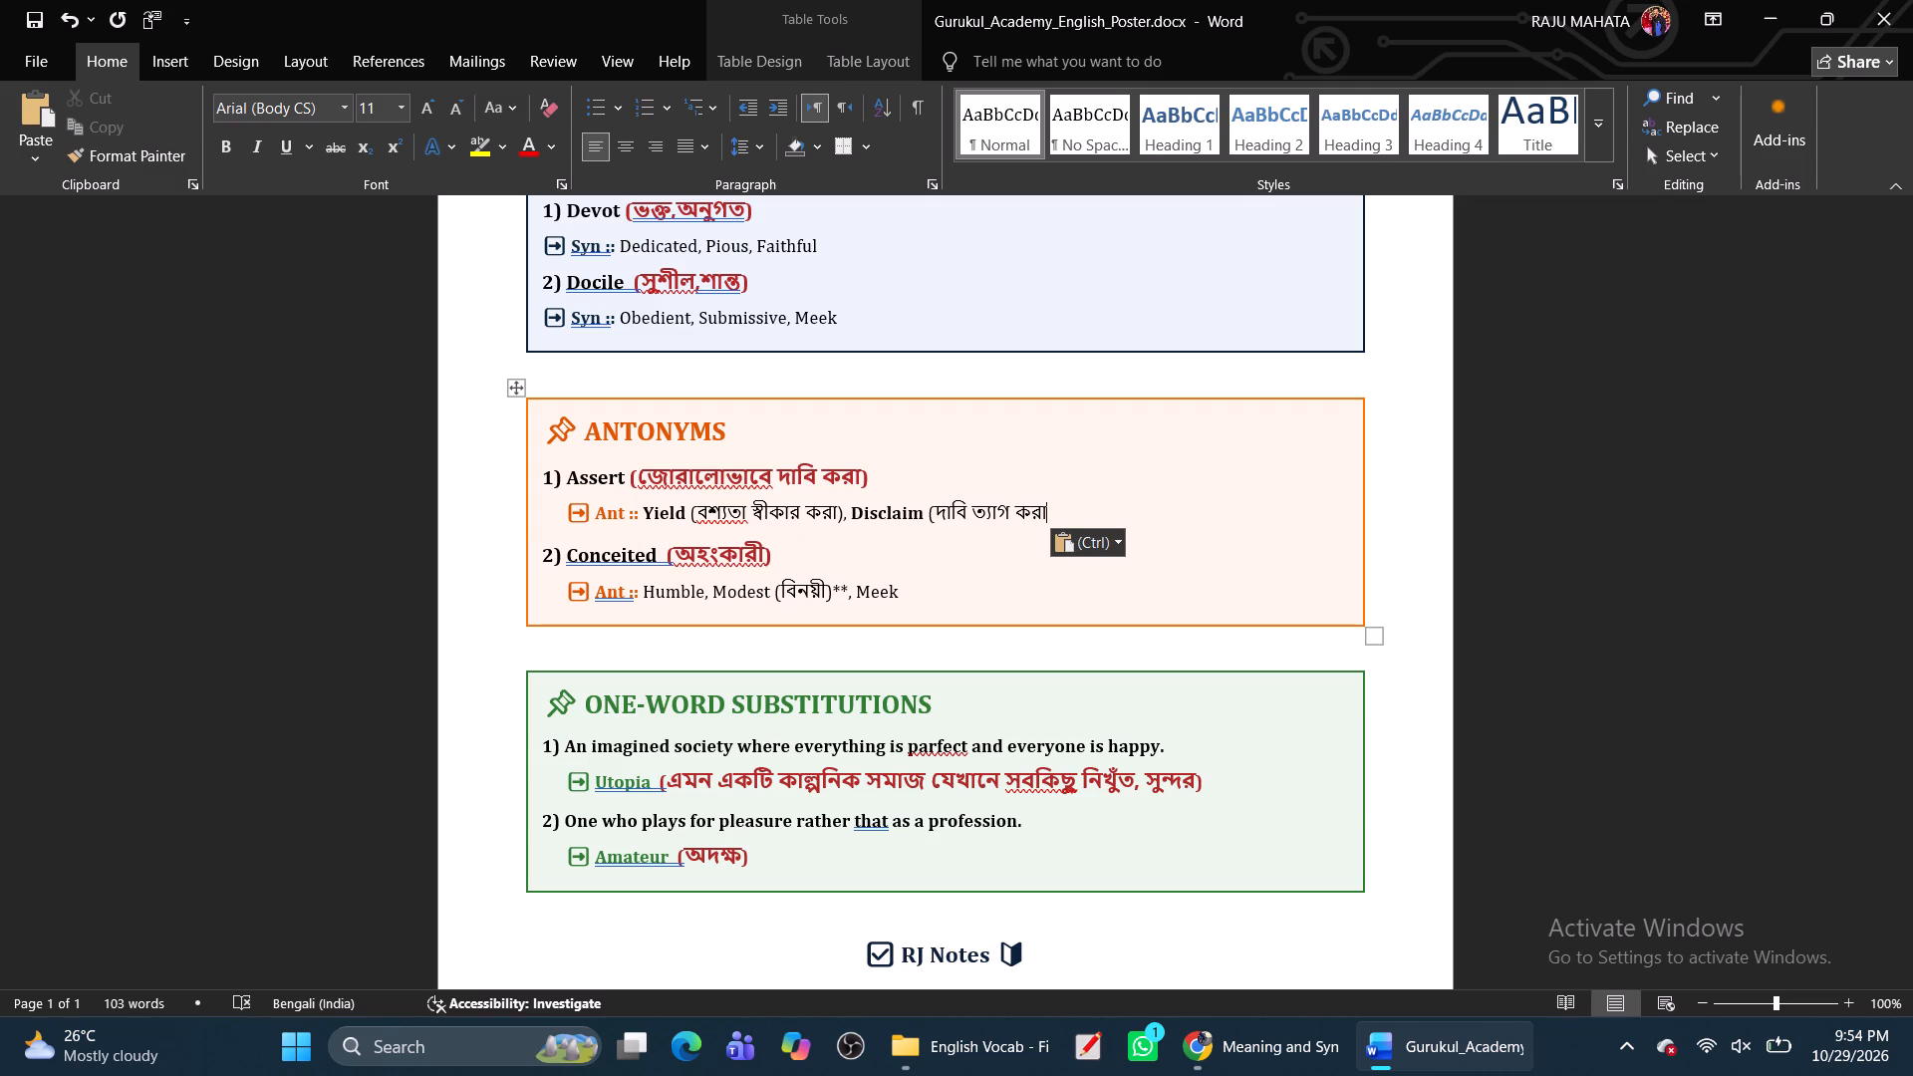
{"action": "key", "text": "shift+parenright"}
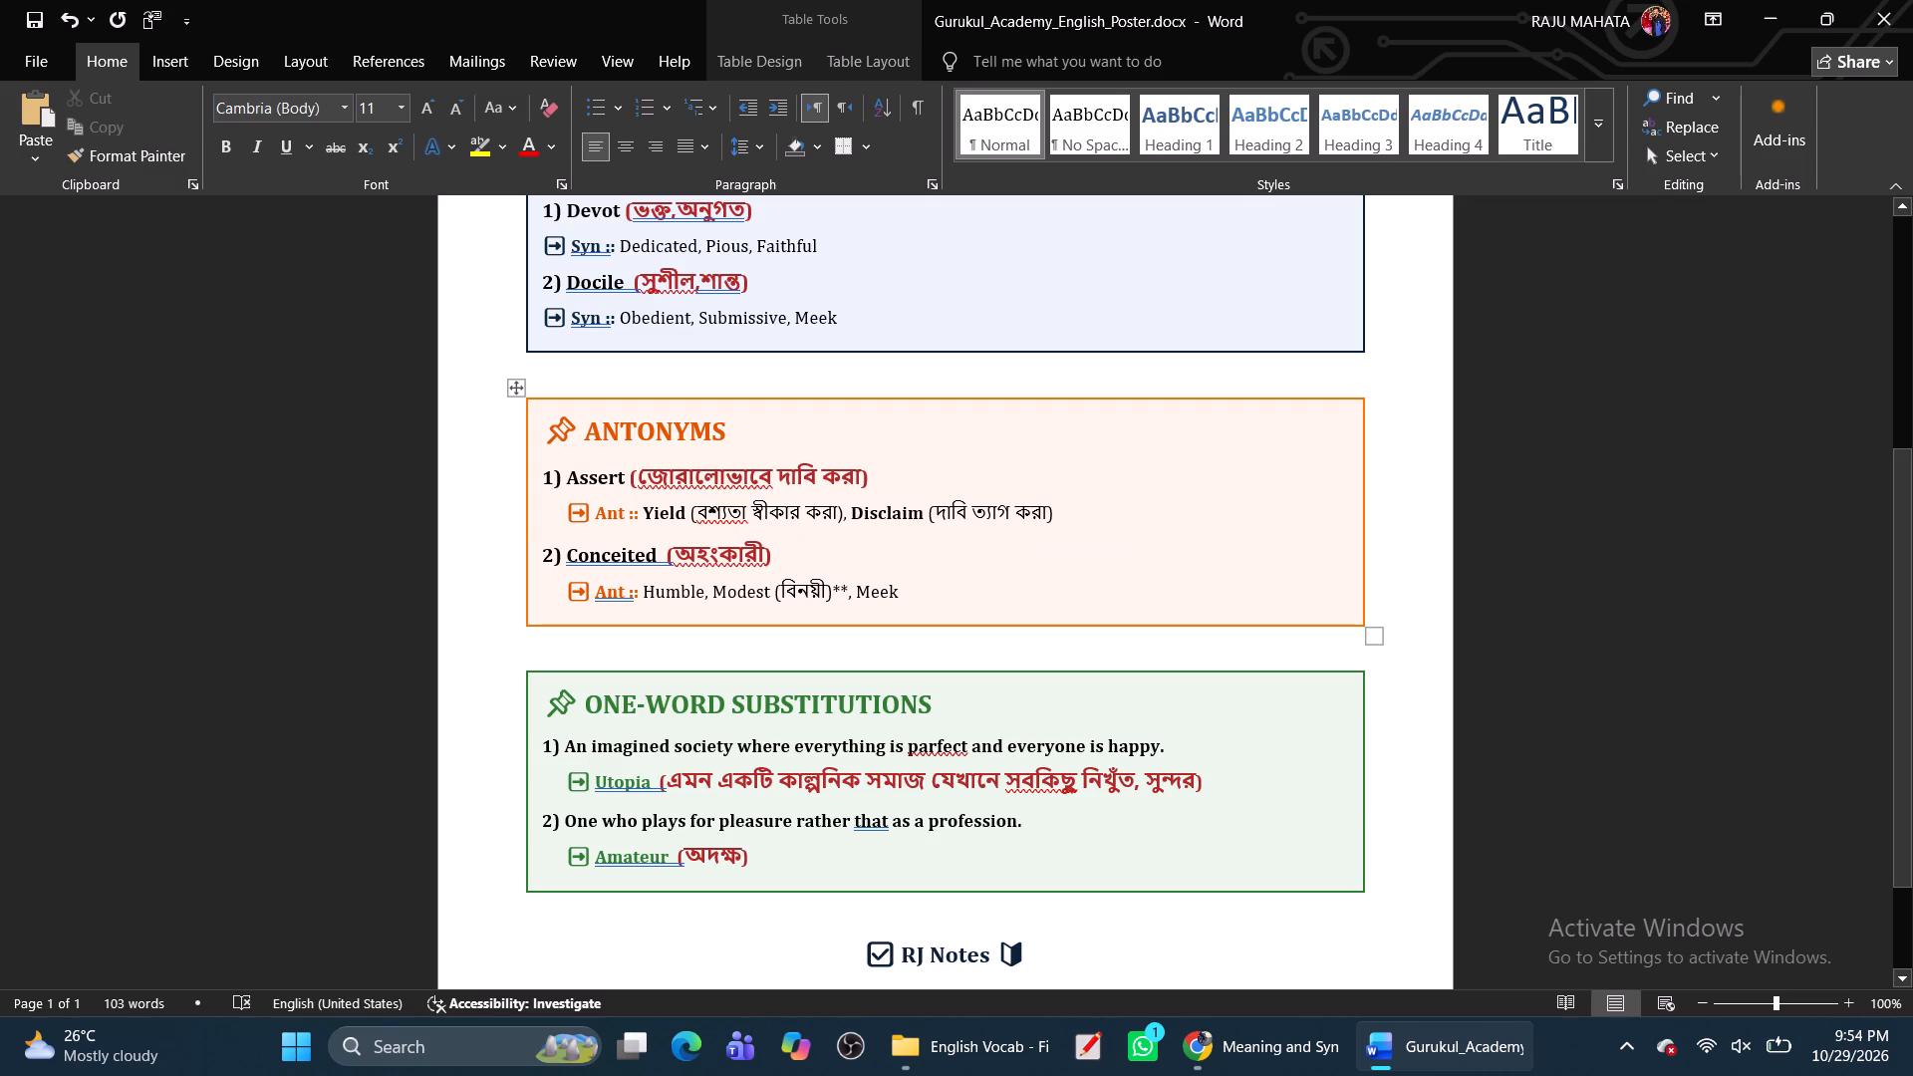
Remove the bold formatting from Disclaim and Yield in Assert's antonym line.
{"action": "left_click", "coordinate": [886, 521]}
{"action": "double_click", "coordinate": [886, 517]}
{"action": "left_click", "coordinate": [911, 477]}
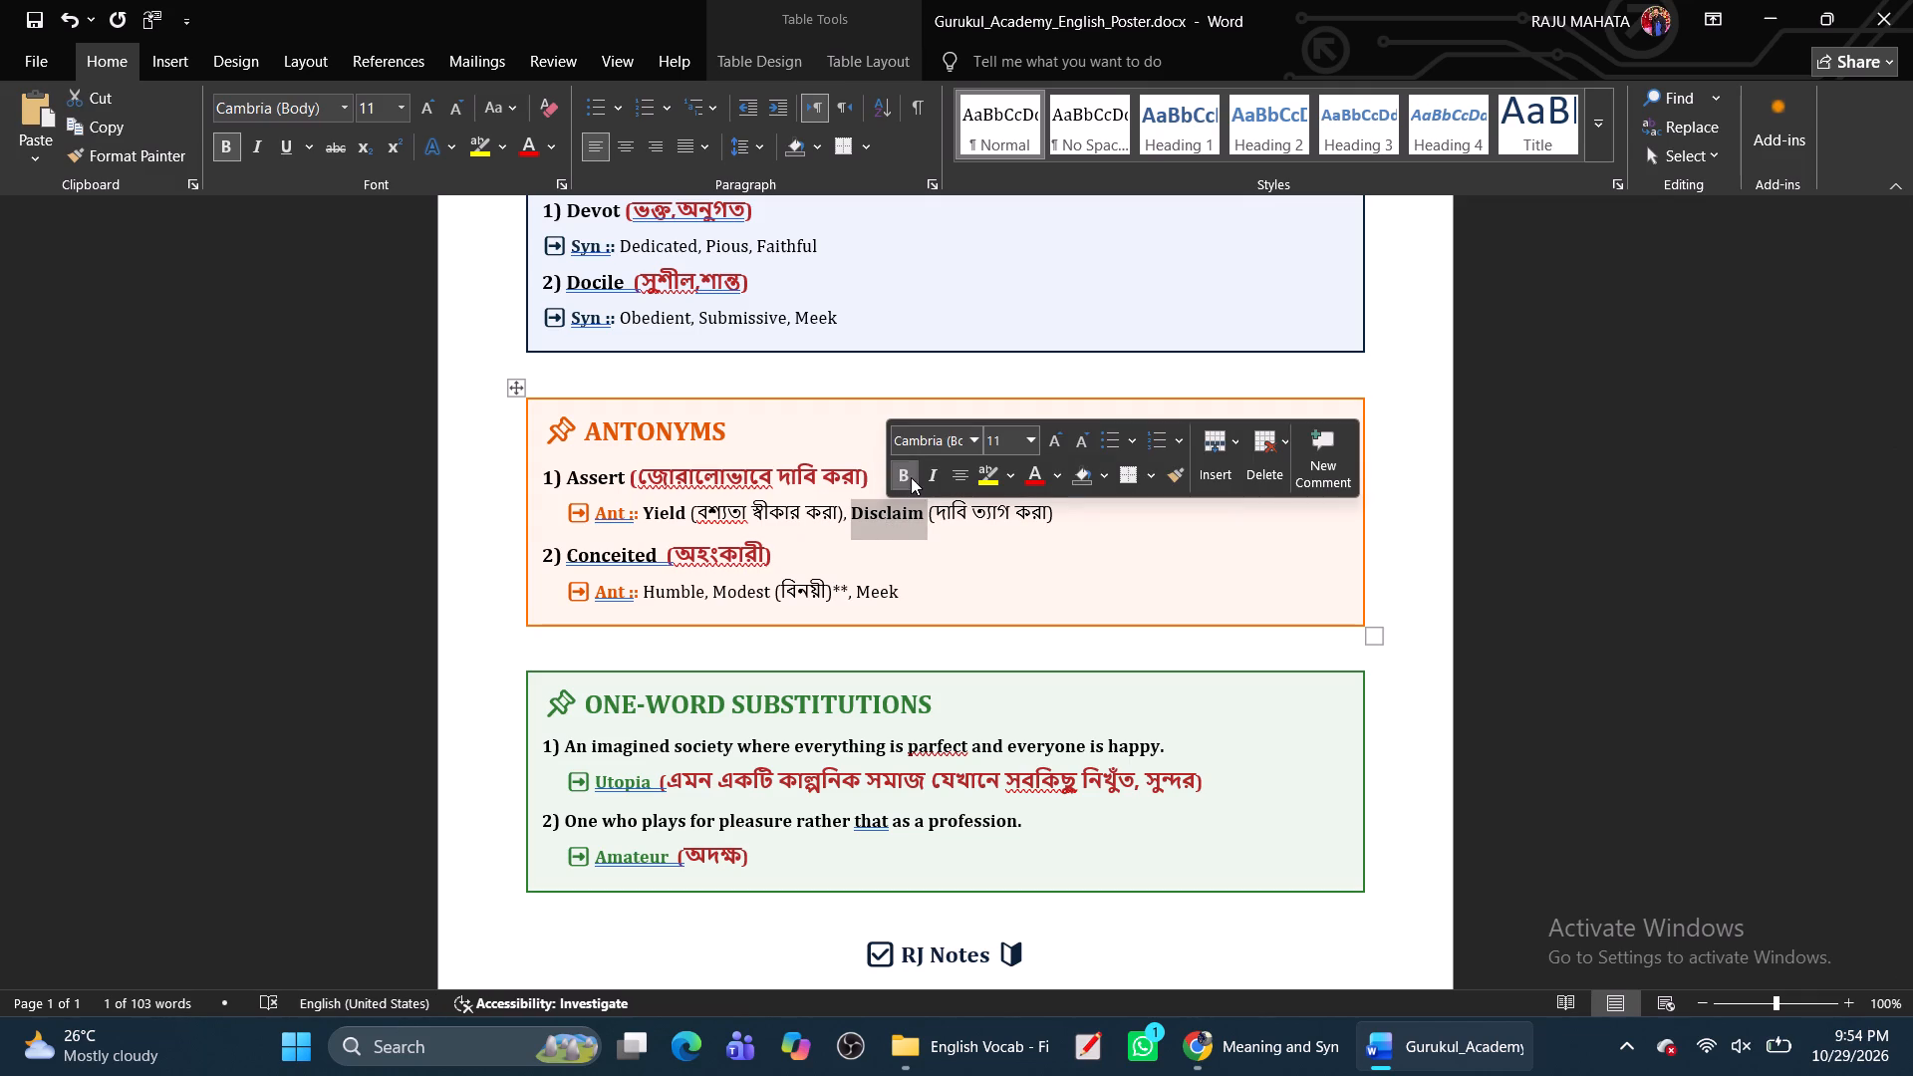
{"action": "left_click", "coordinate": [657, 510]}
{"action": "double_click", "coordinate": [657, 510]}
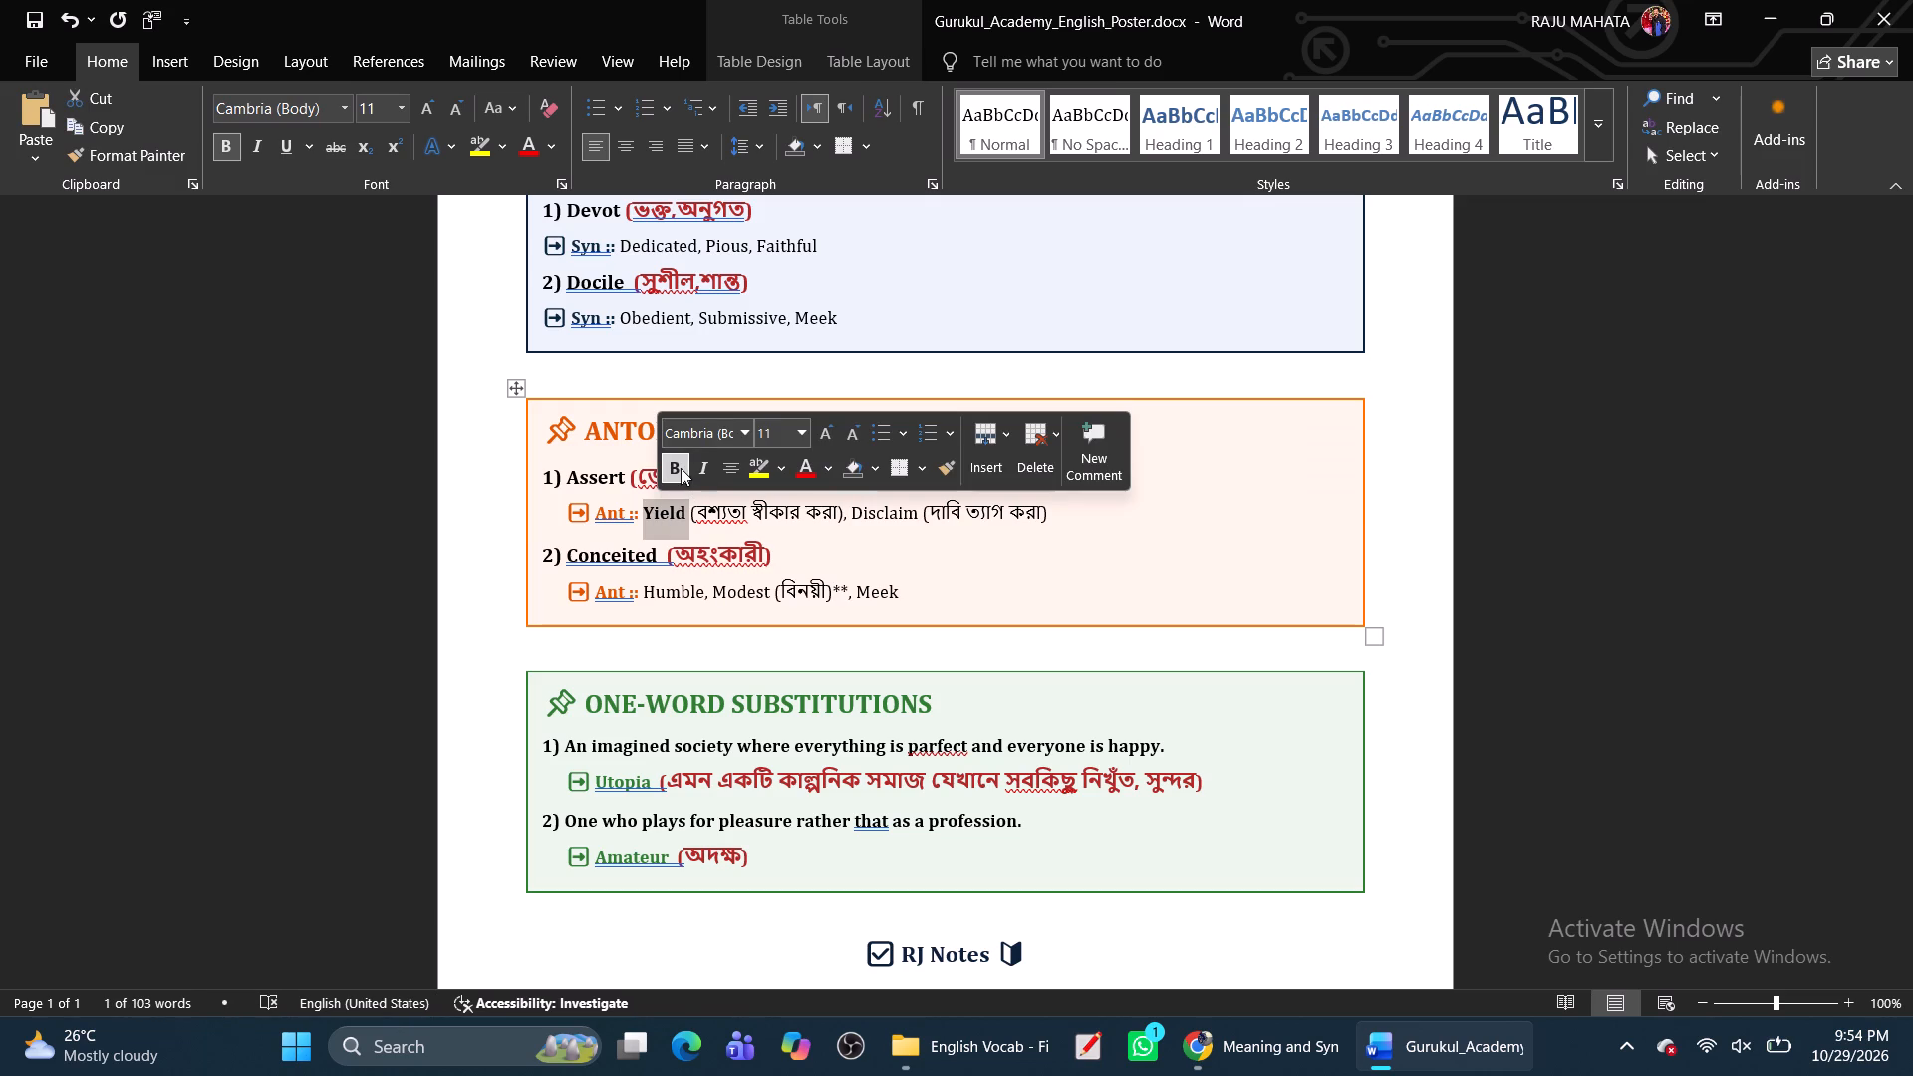
{"action": "left_click", "coordinate": [681, 468]}
{"action": "left_click", "coordinate": [847, 558]}
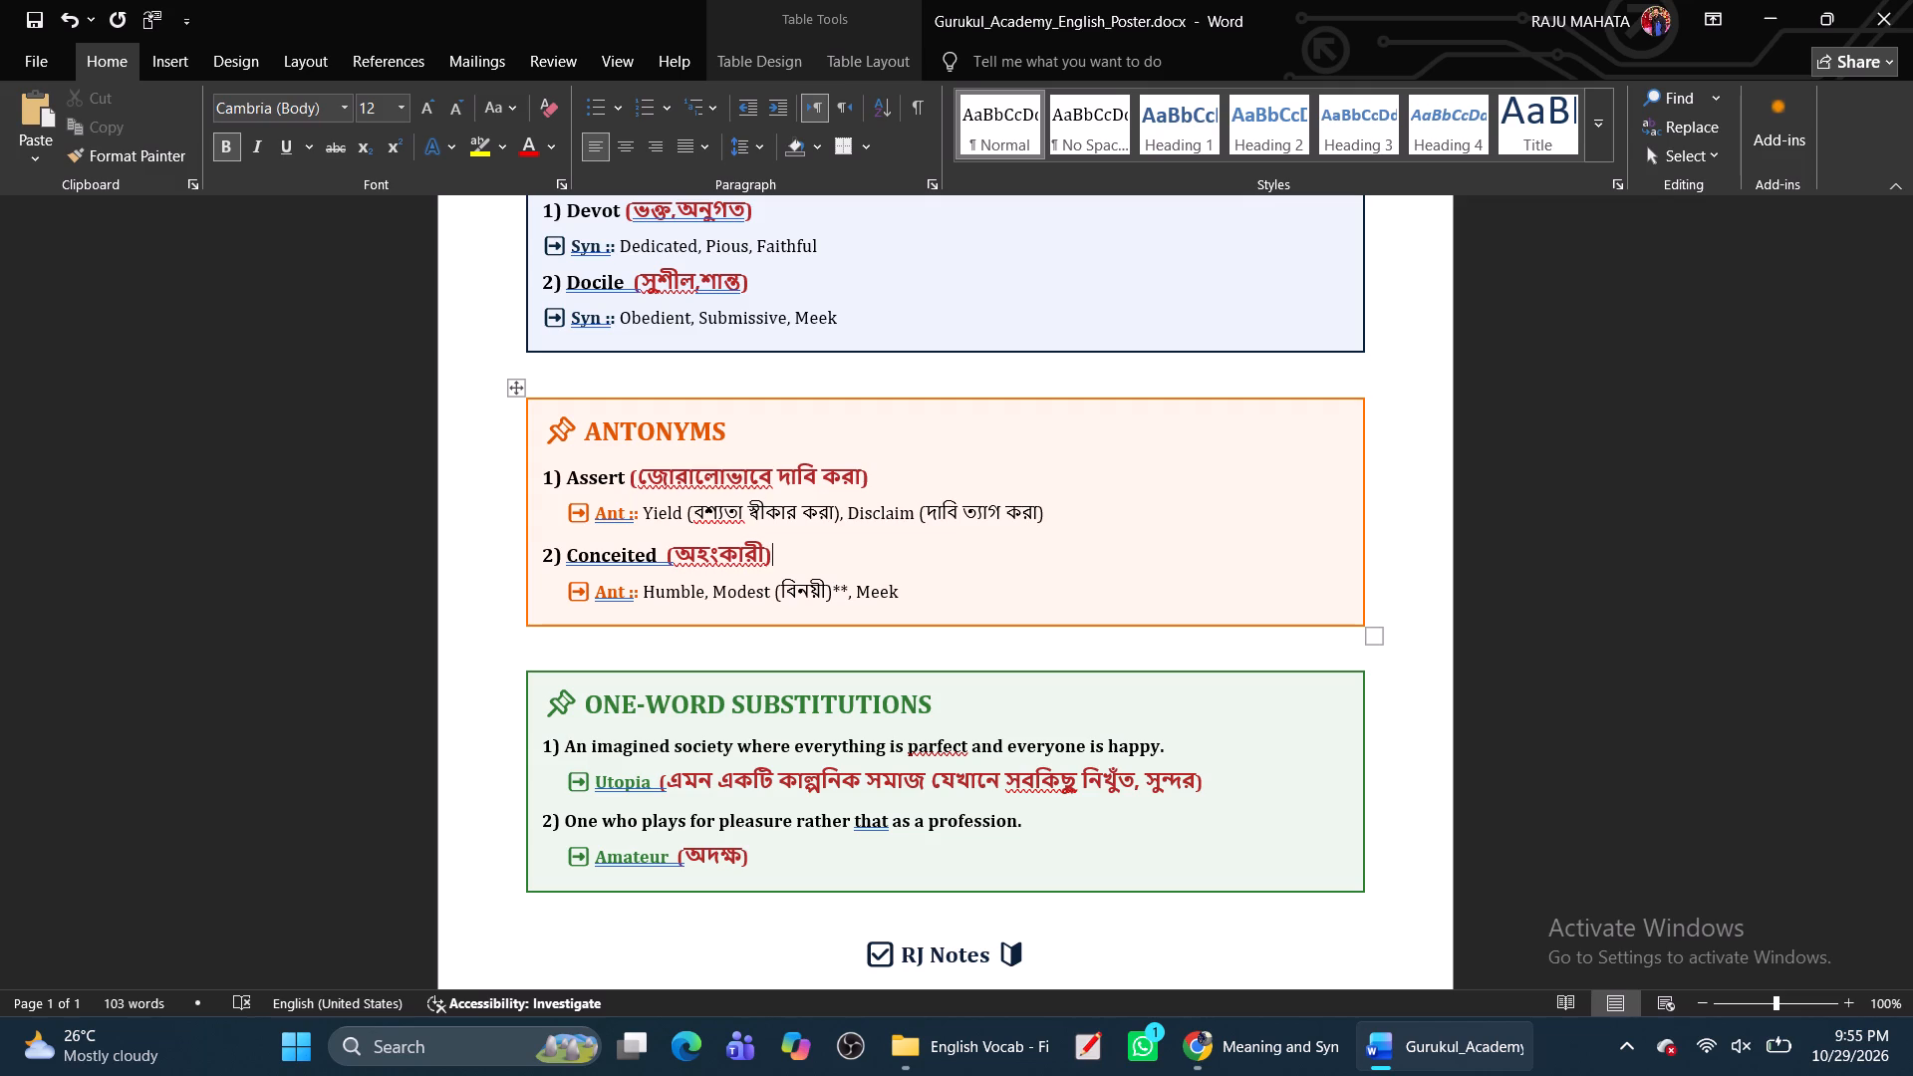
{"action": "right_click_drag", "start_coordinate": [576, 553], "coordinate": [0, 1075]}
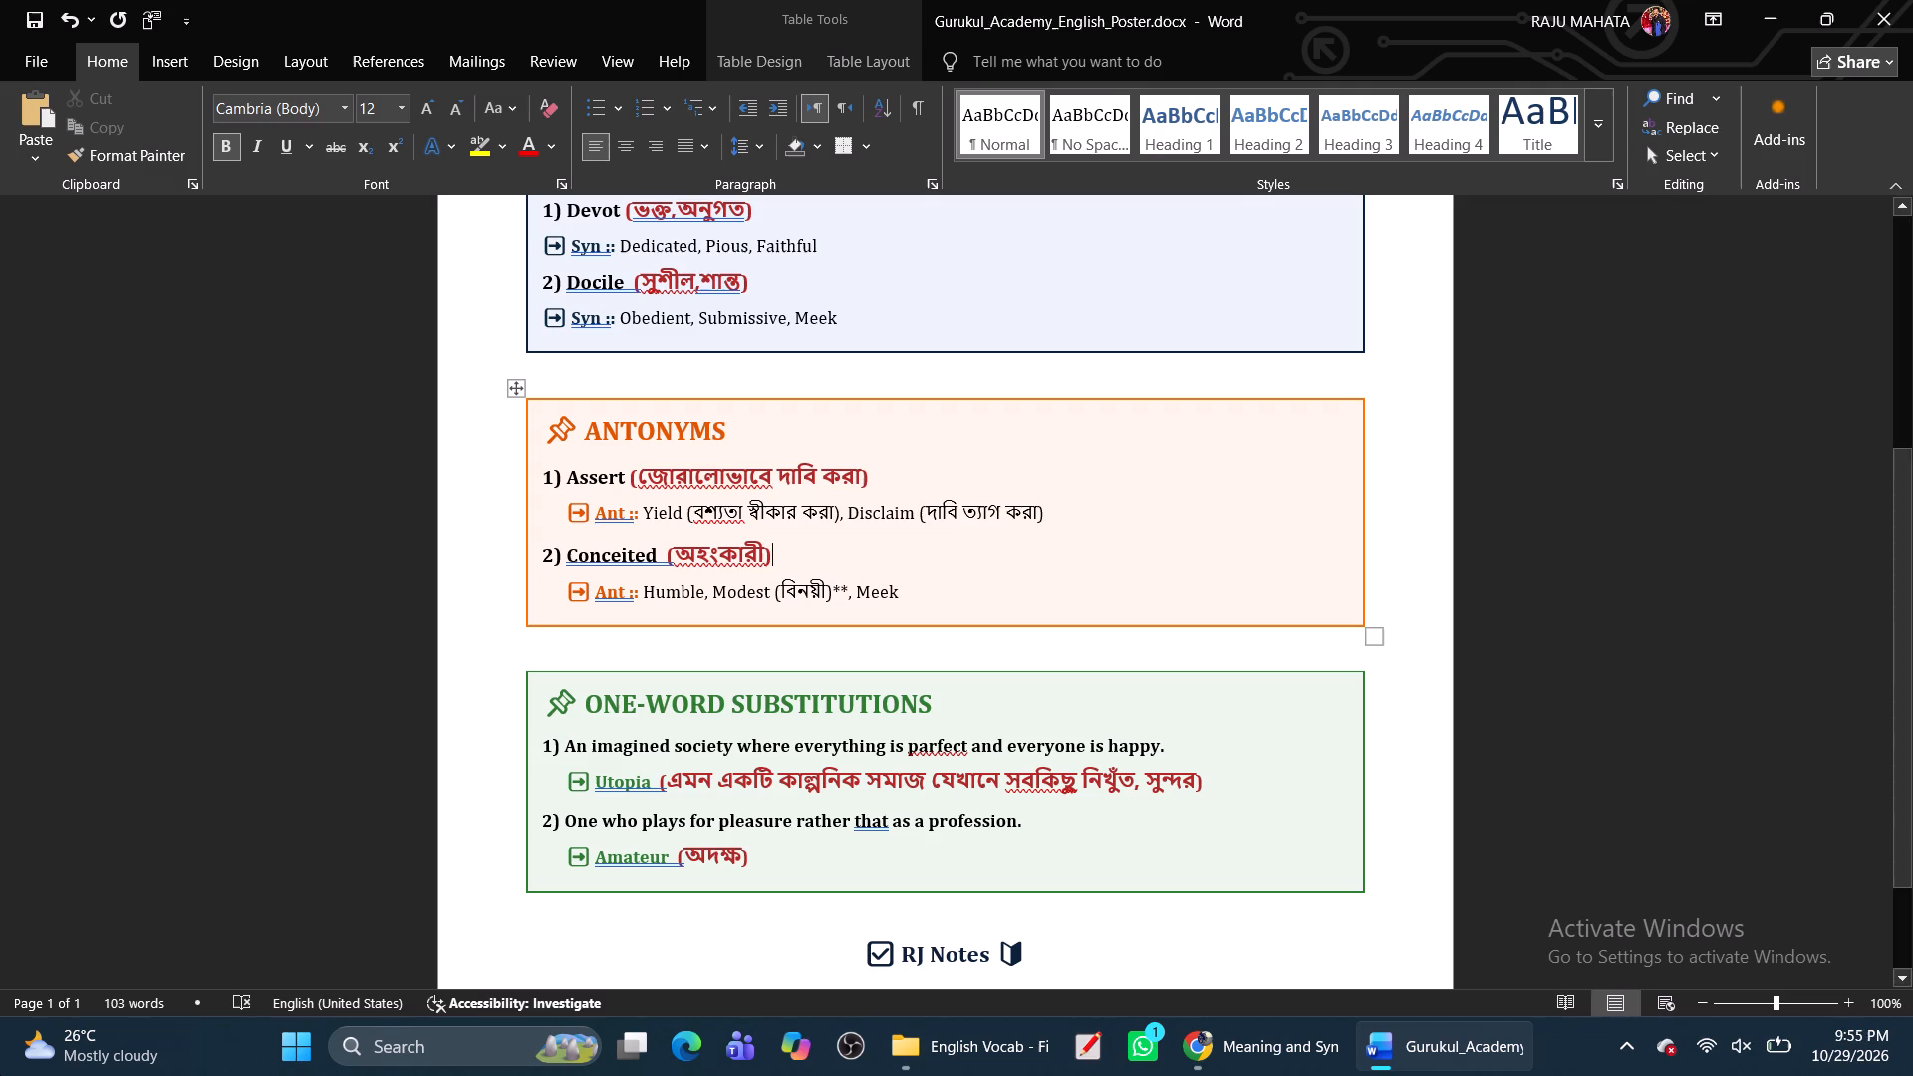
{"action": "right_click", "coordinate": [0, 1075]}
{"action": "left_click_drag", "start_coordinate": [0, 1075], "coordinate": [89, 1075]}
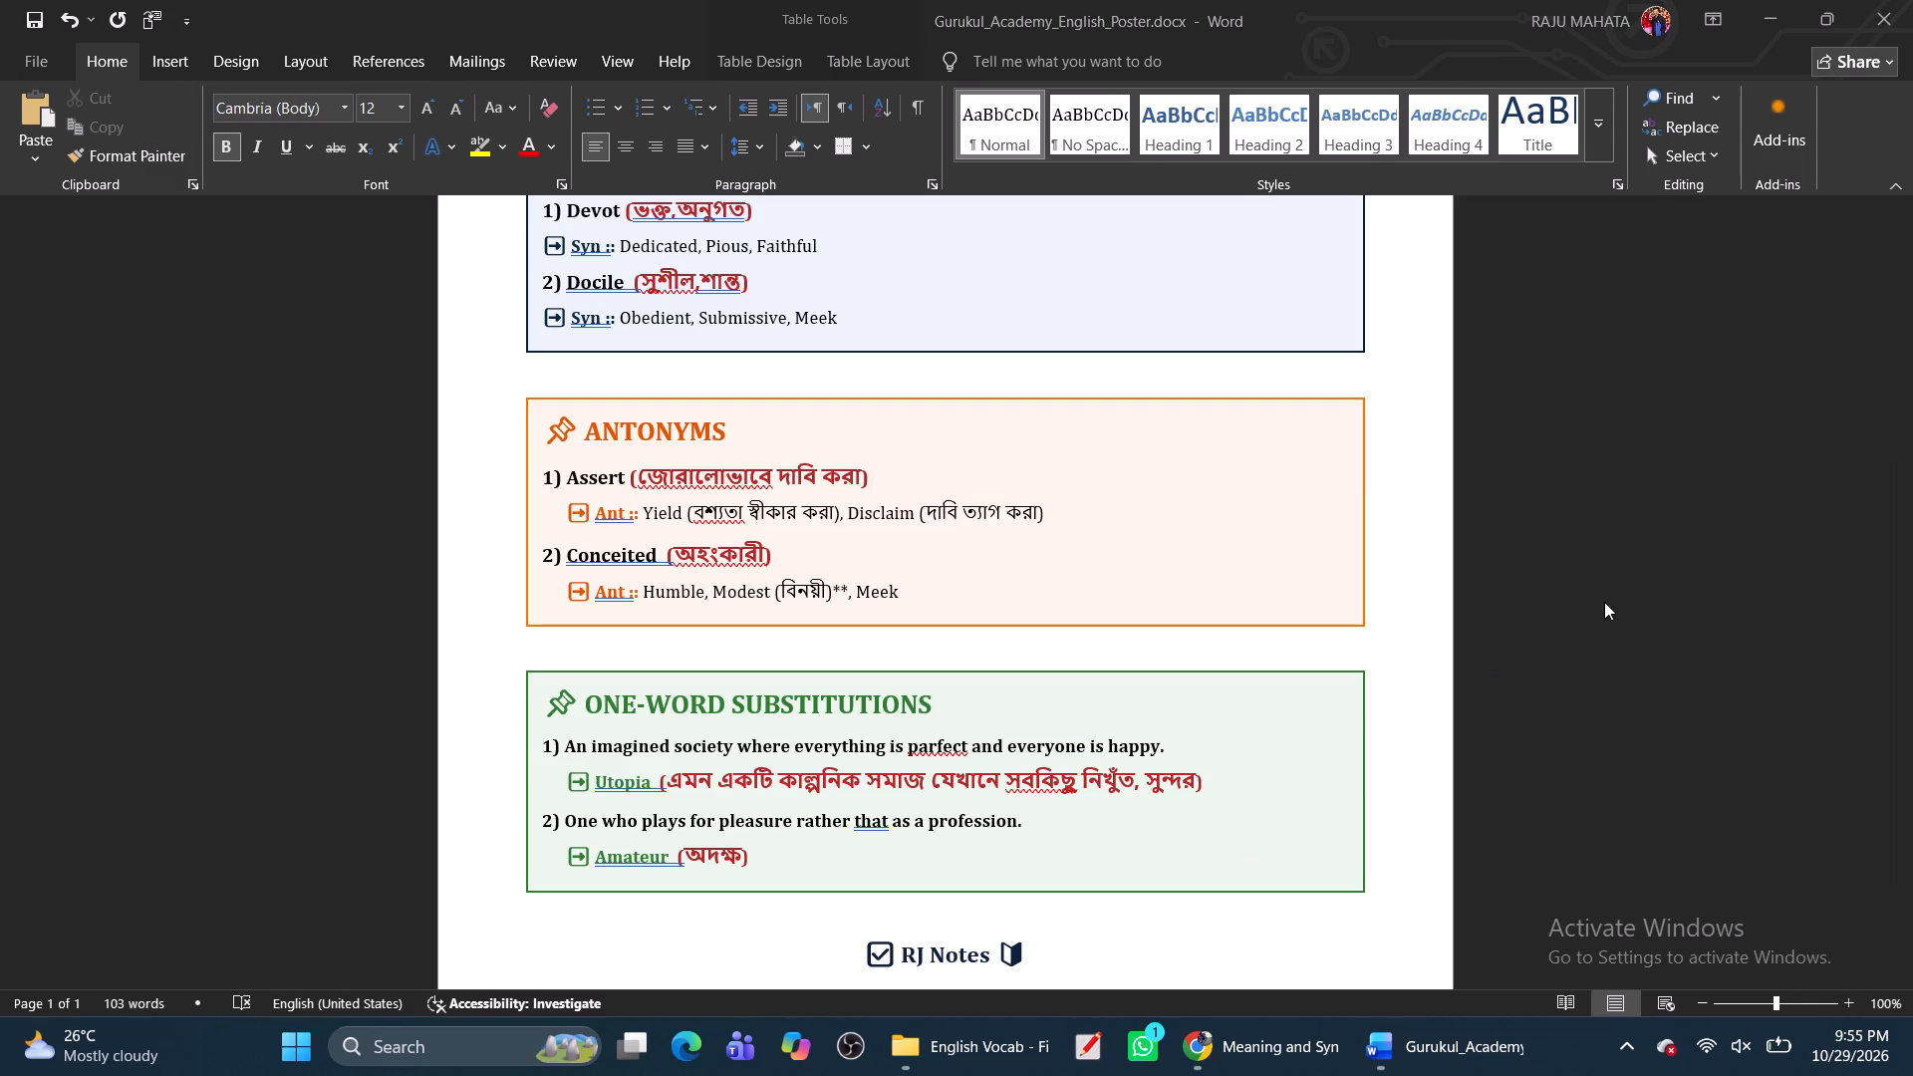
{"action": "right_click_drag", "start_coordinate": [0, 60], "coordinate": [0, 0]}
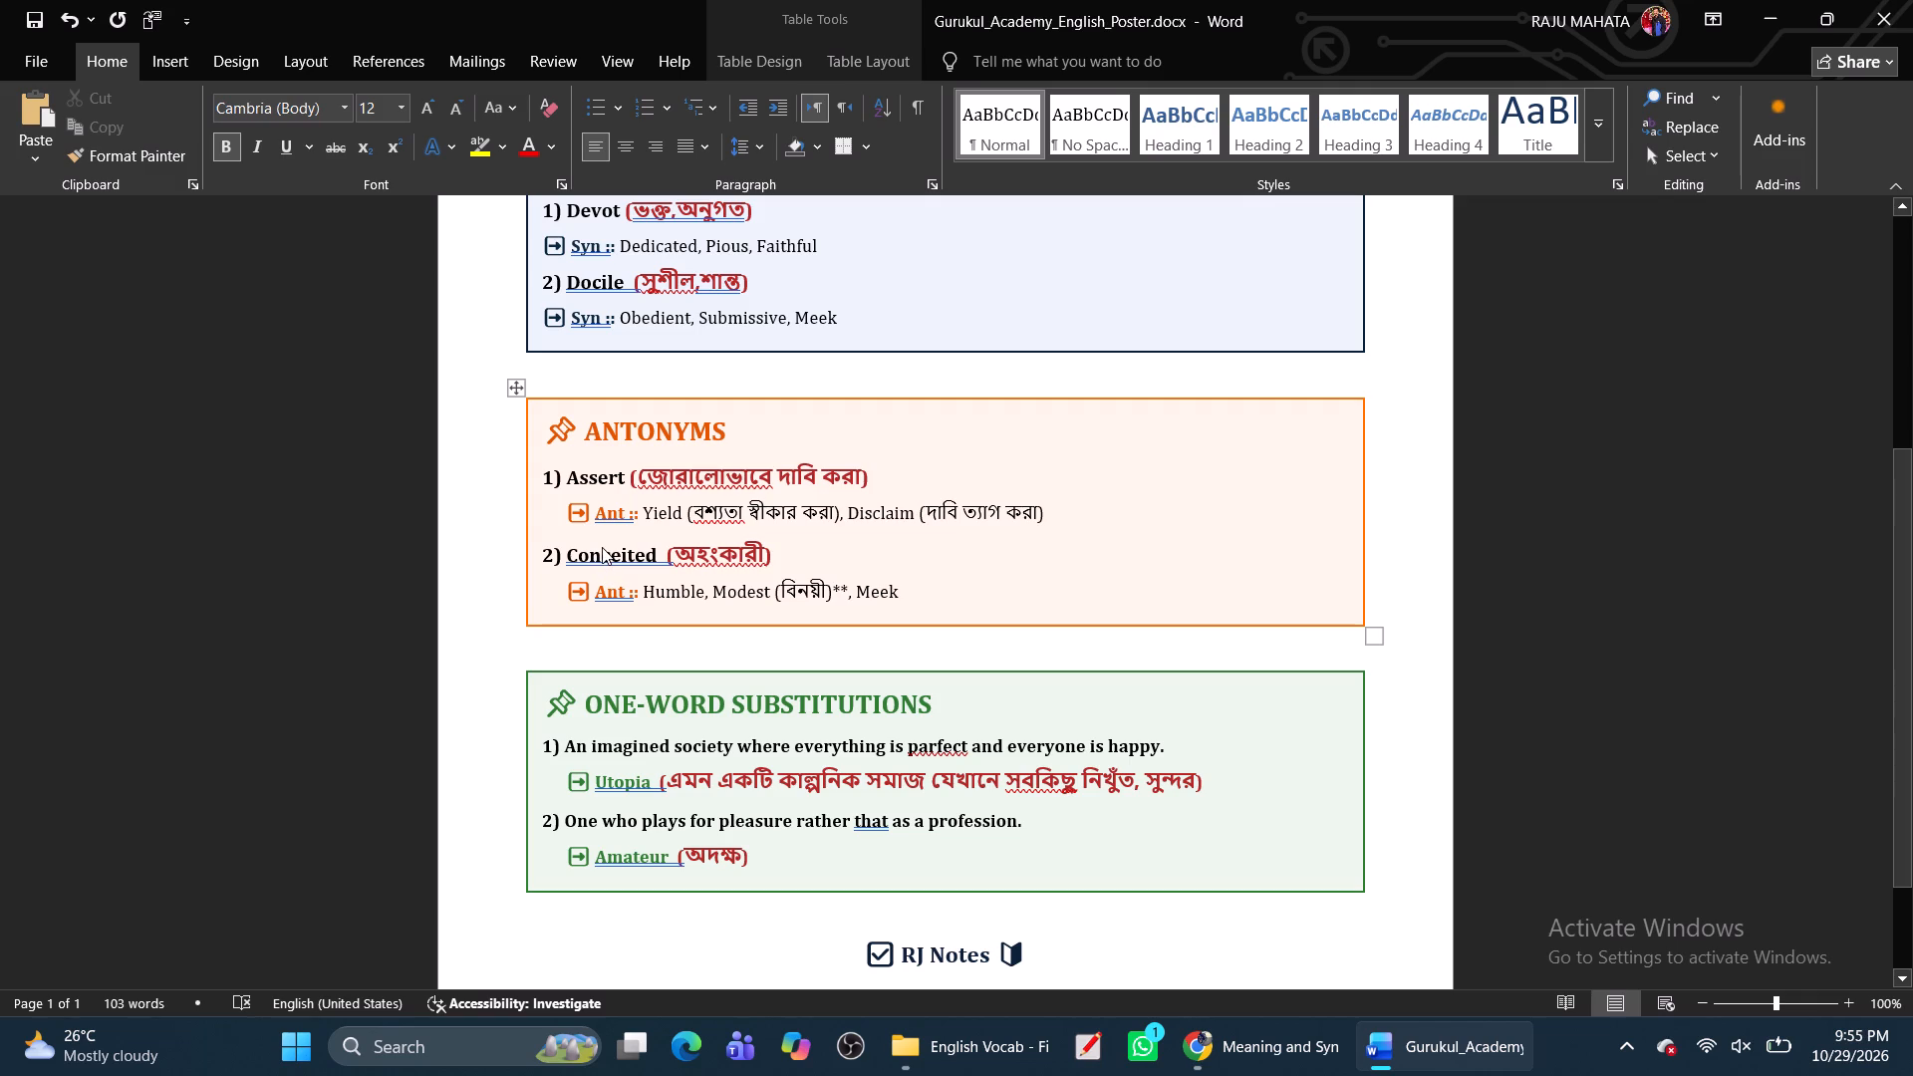
Replace the headword Conceited with Brittle in the second entry of the Antonyms section.
{"action": "double_click", "coordinate": [602, 547]}
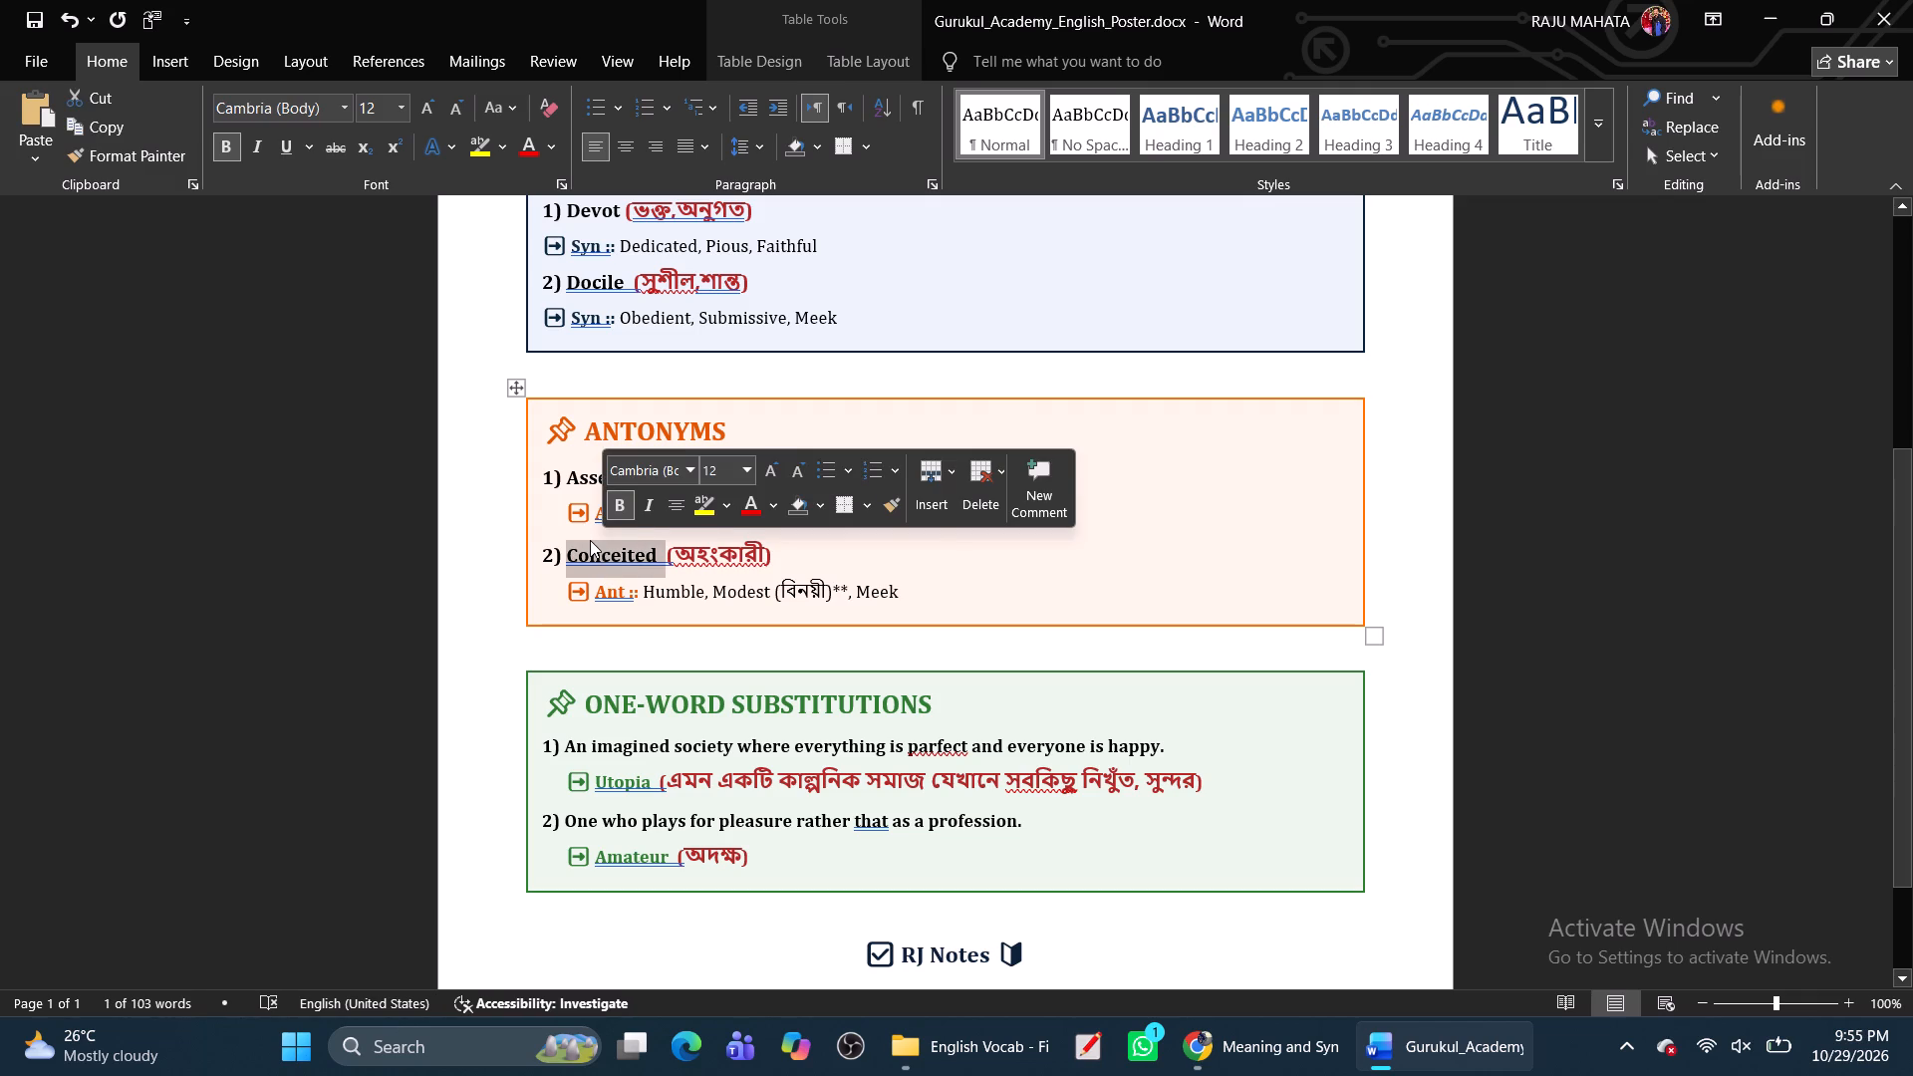
{"action": "key", "text": "shift+b"}
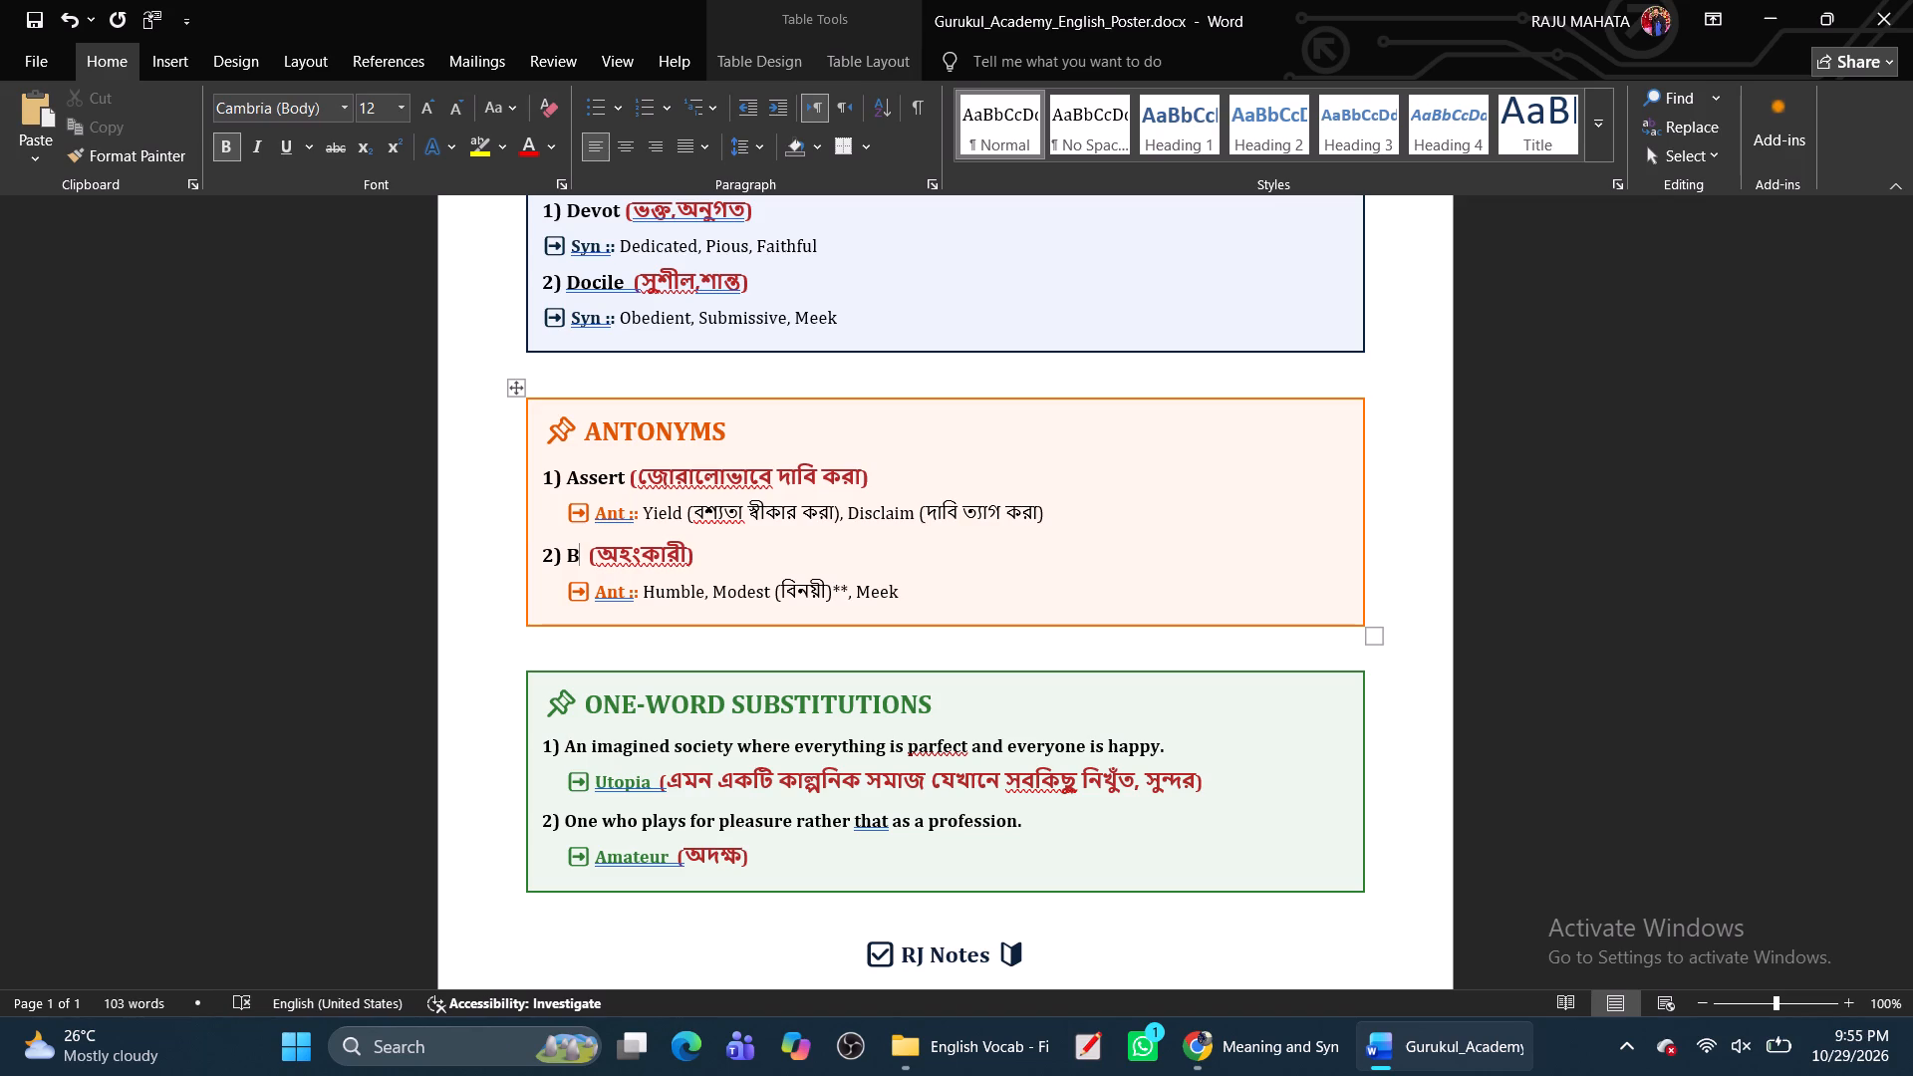
{"action": "key", "text": "r"}
{"action": "key", "text": "i"}
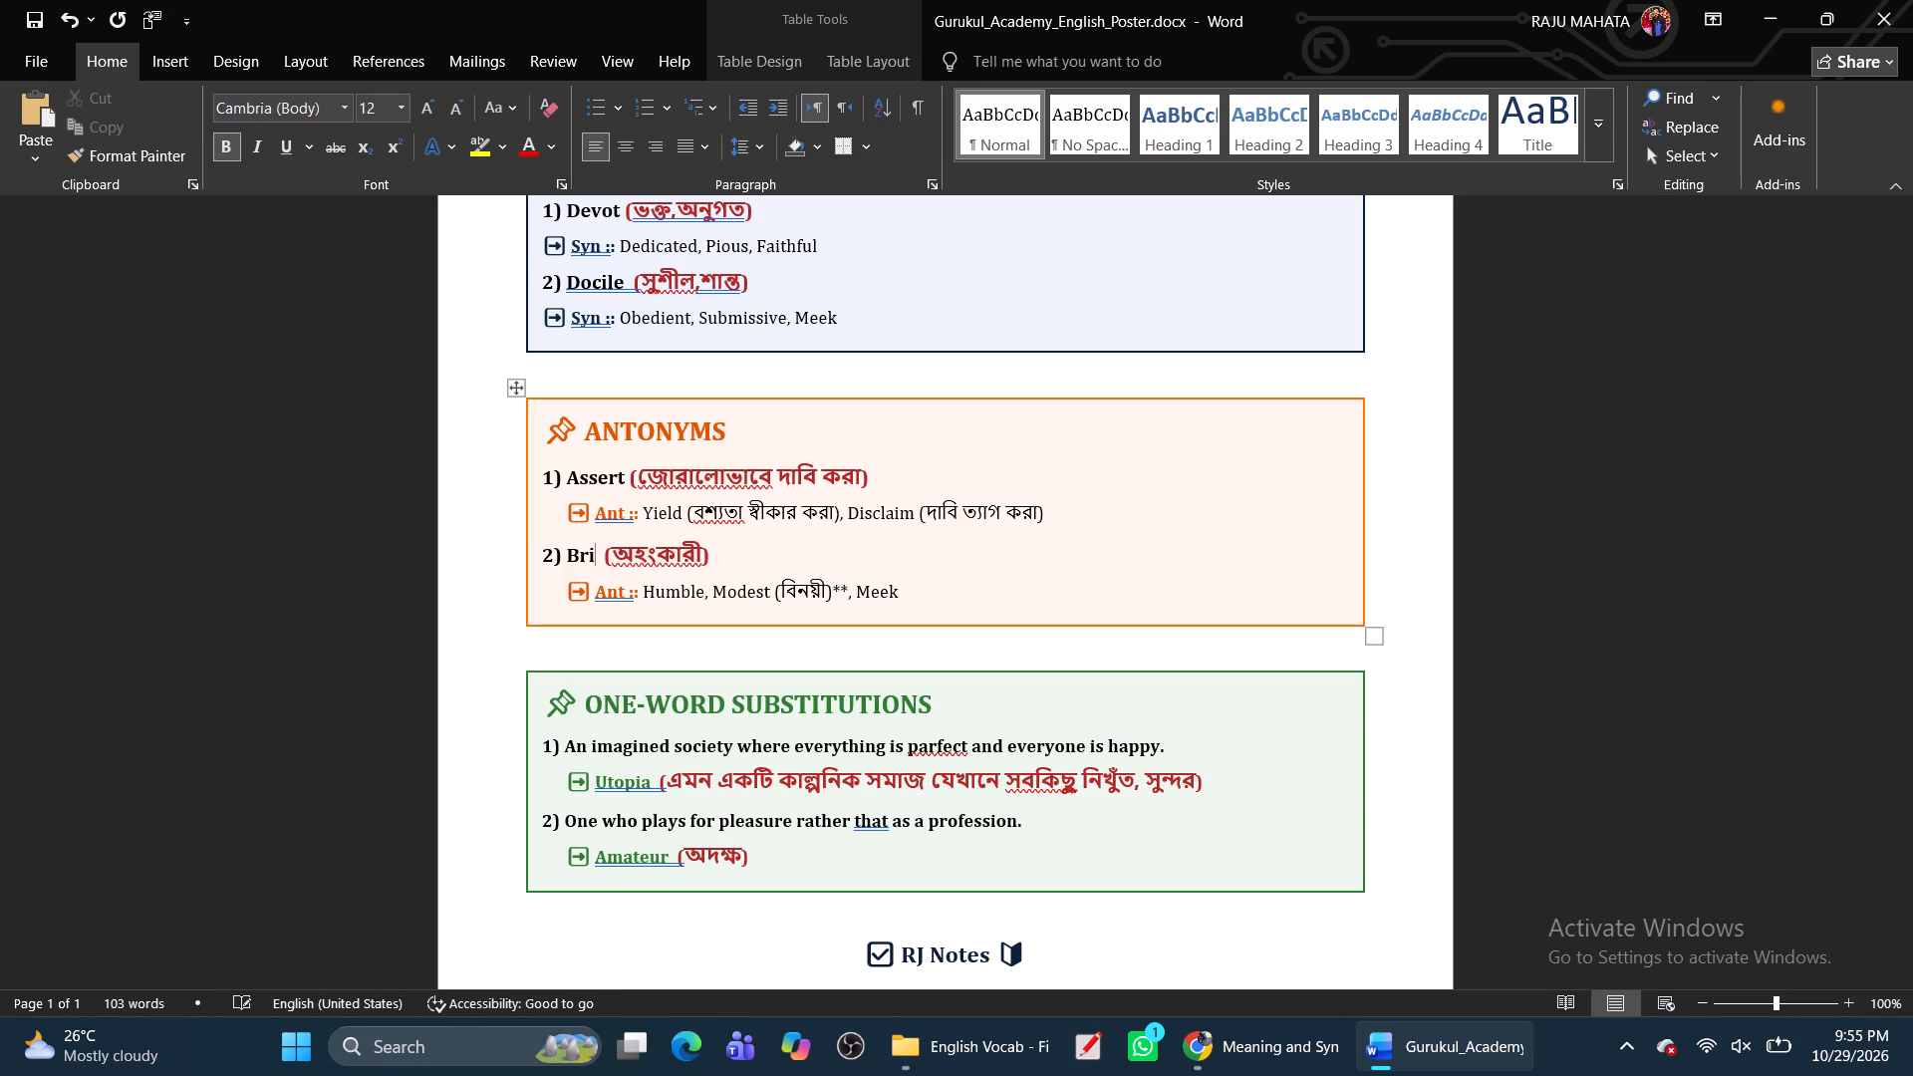
{"action": "type", "text": "ttl"}
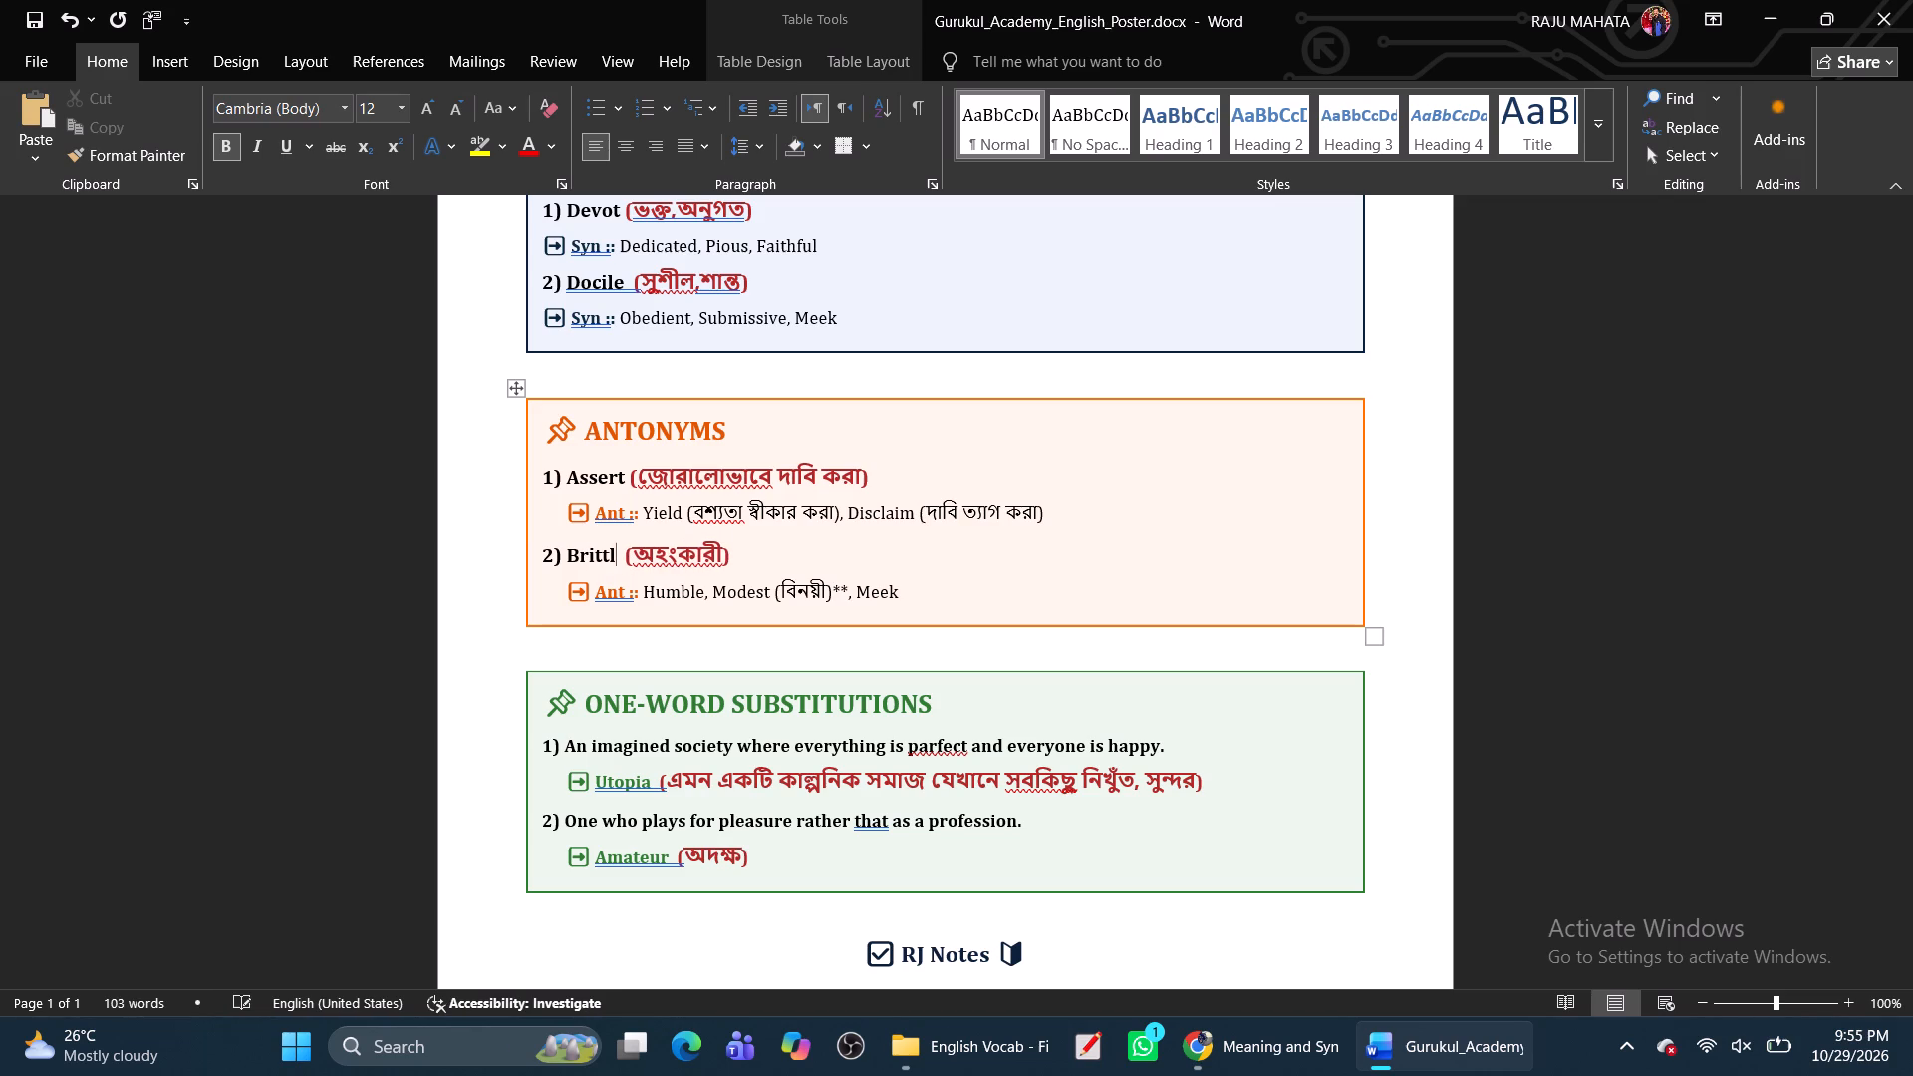
{"action": "key", "text": "e"}
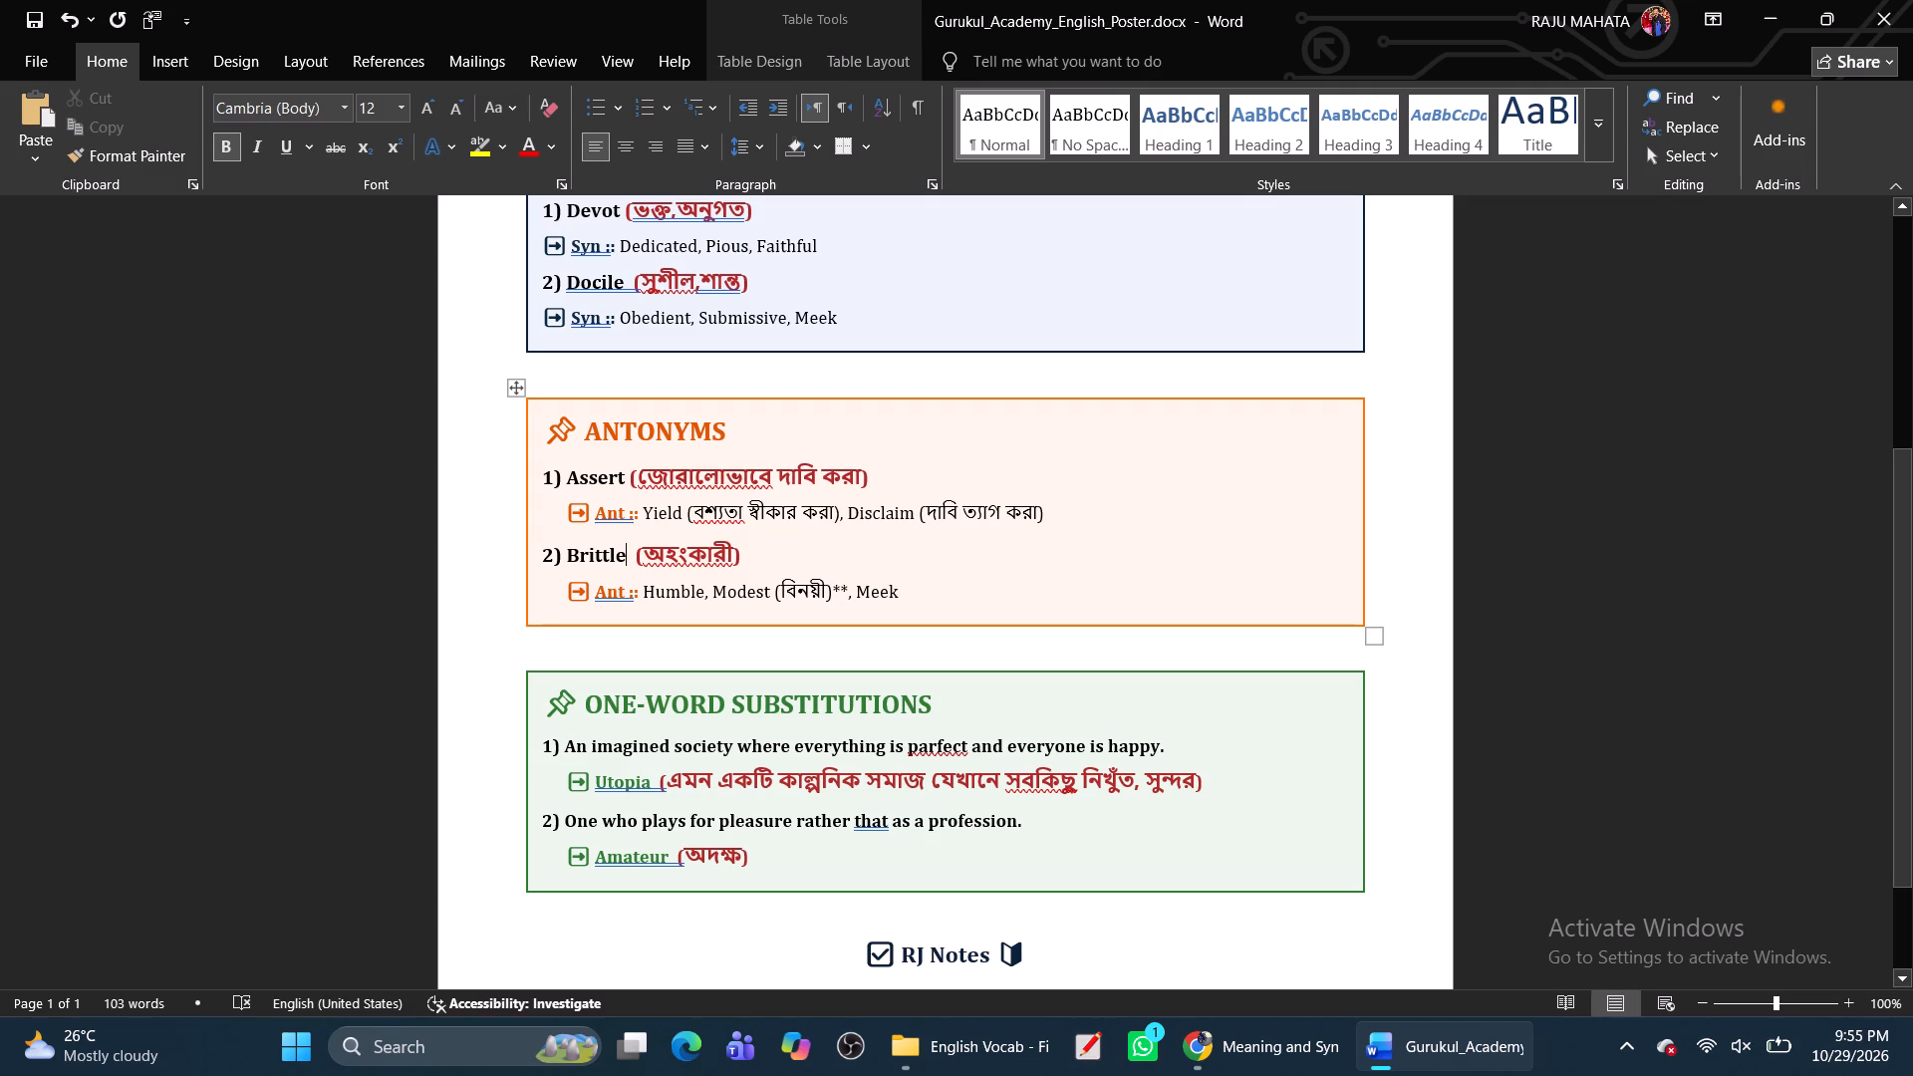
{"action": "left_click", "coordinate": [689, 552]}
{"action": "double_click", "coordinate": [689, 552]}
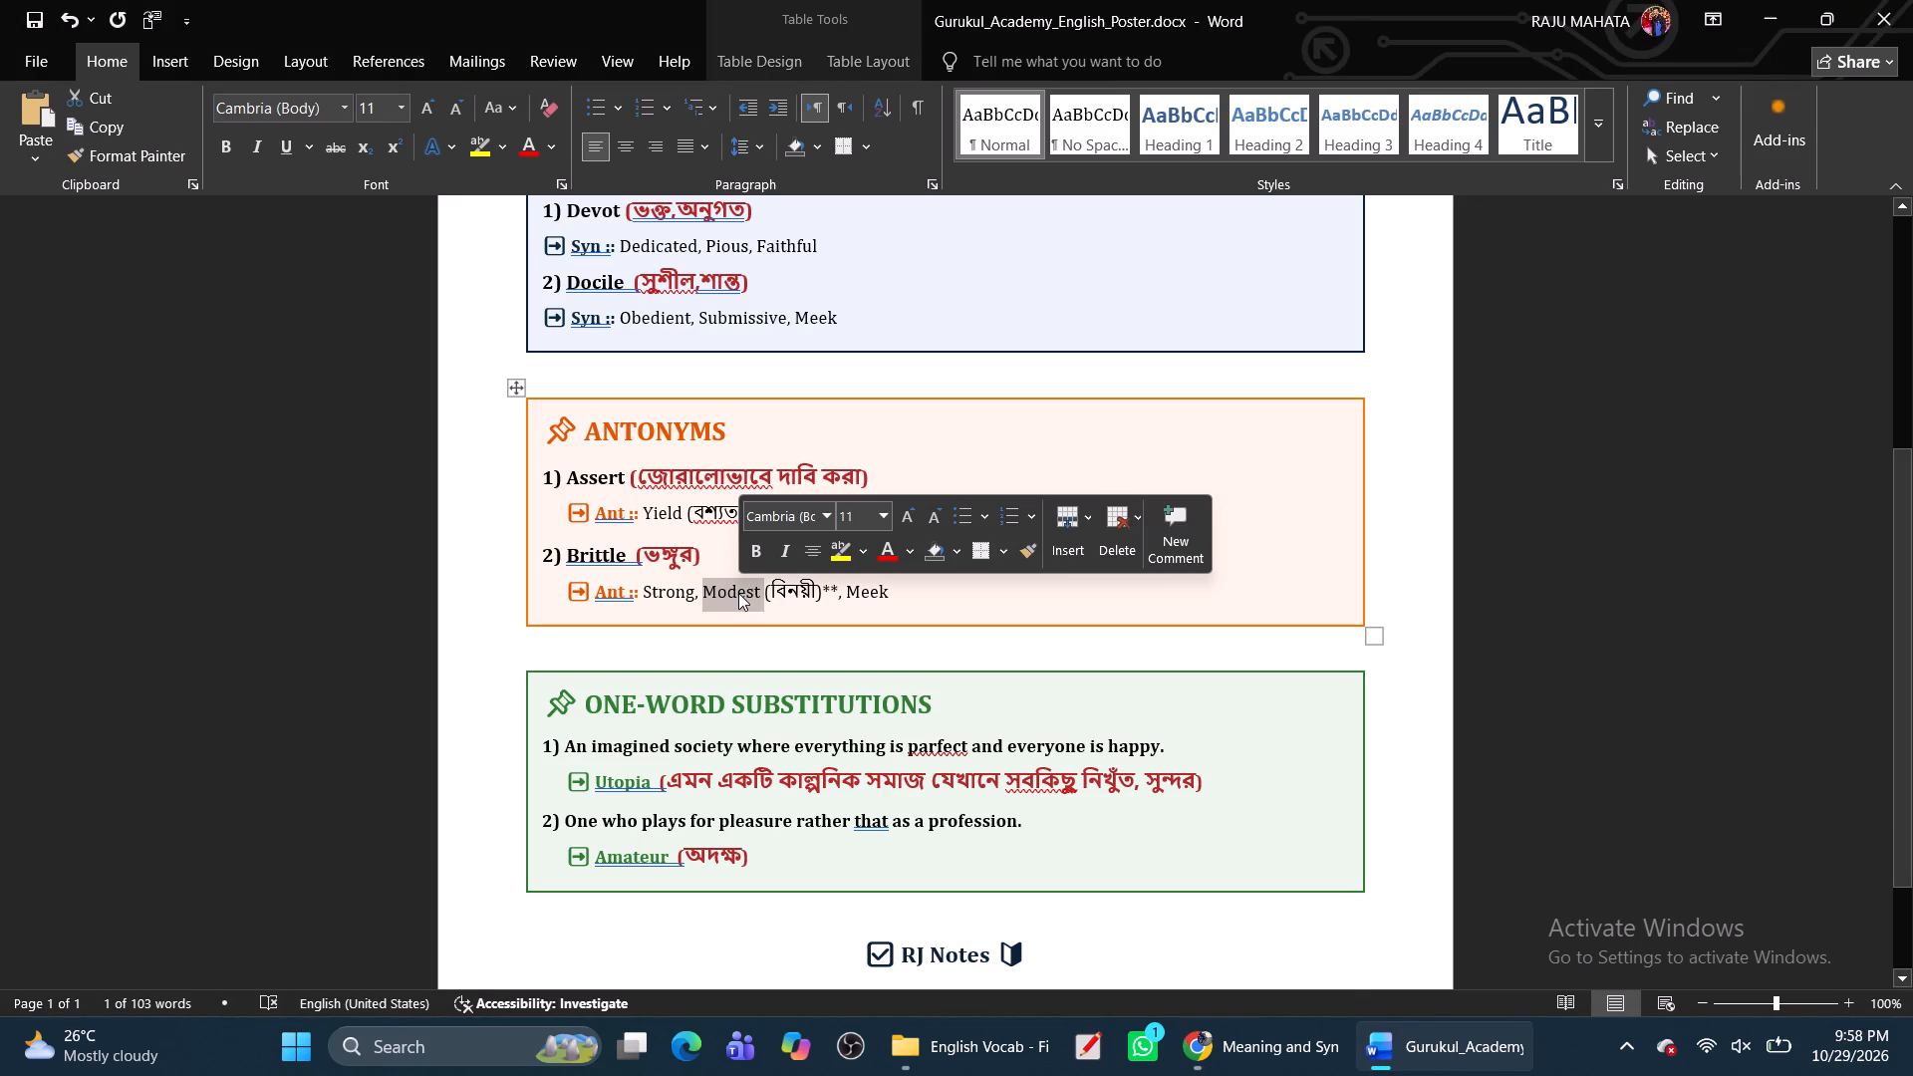
{"action": "key", "text": "ctrl+v"}
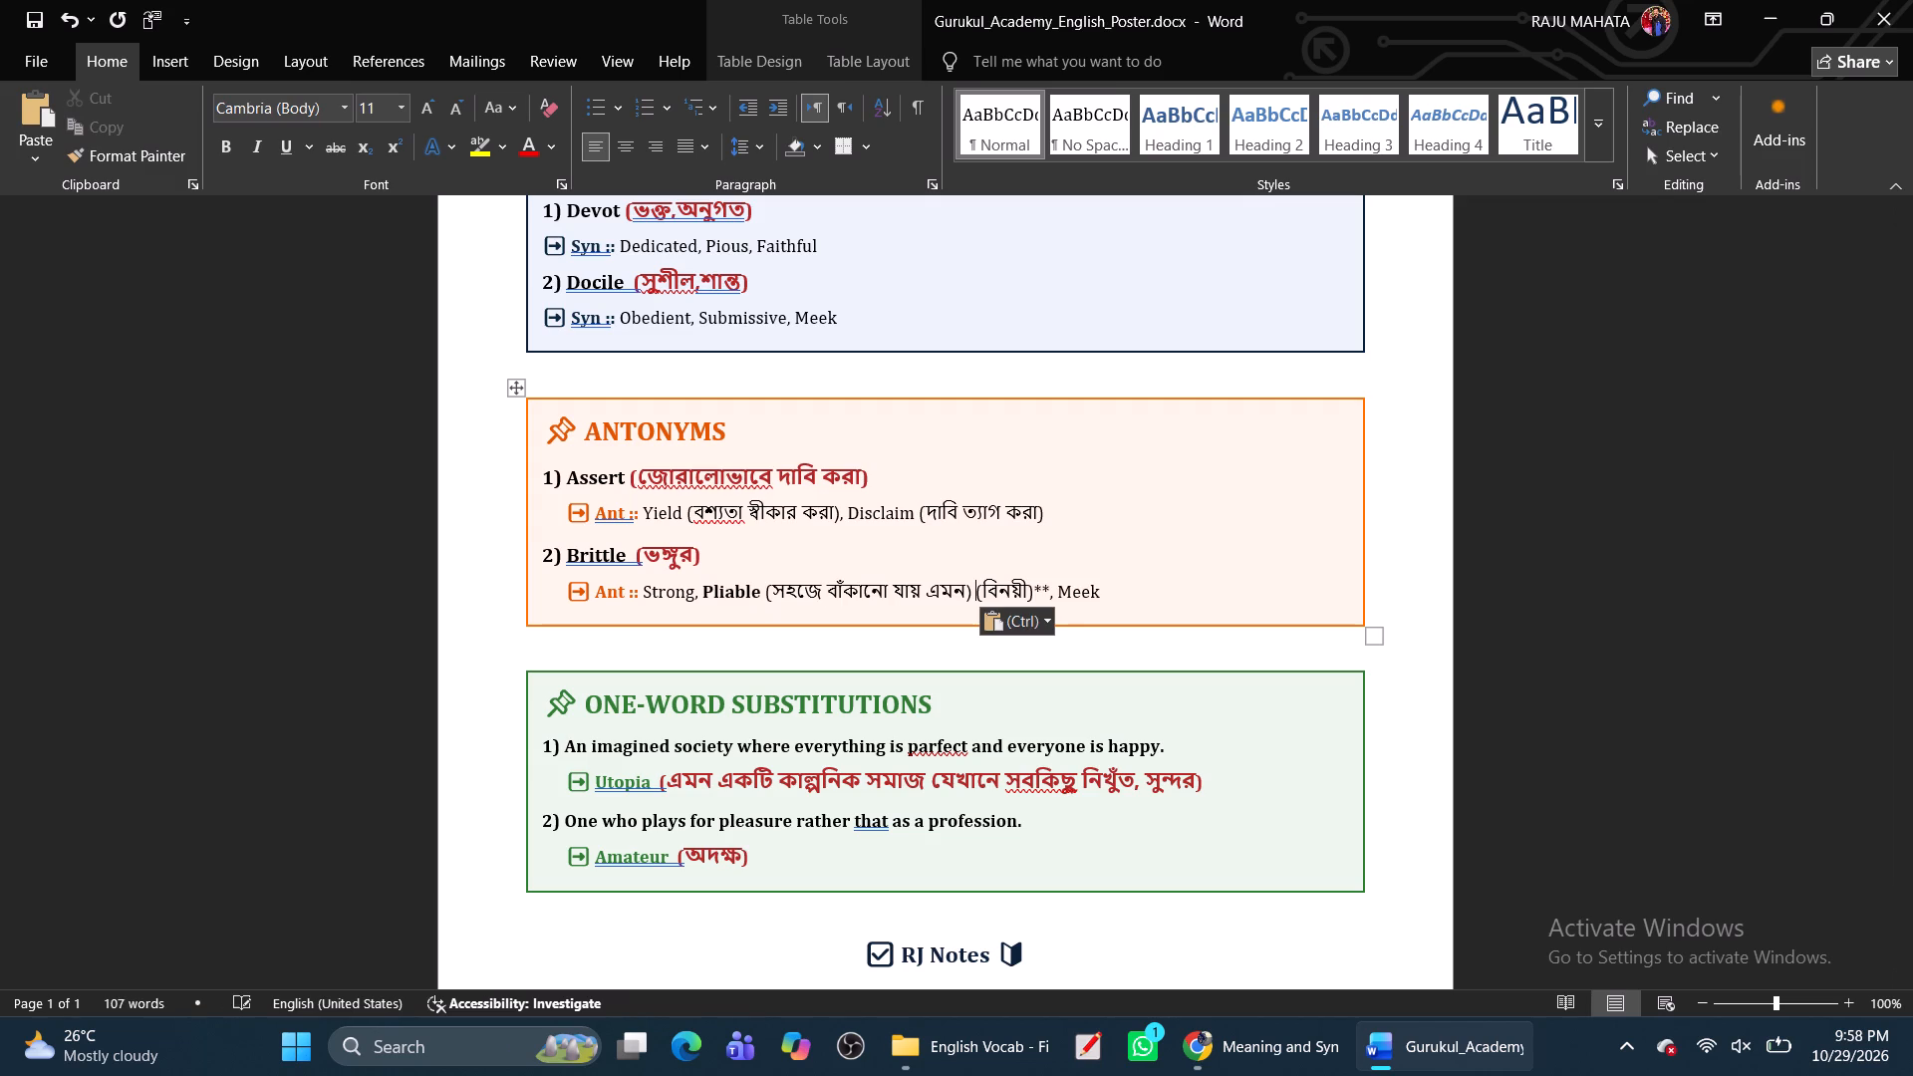
Delete the leftover "(বিনয়ী)**," between the Pliable entry and Meek in Brittle's antonym line.
{"action": "left_click", "coordinate": [1055, 589]}
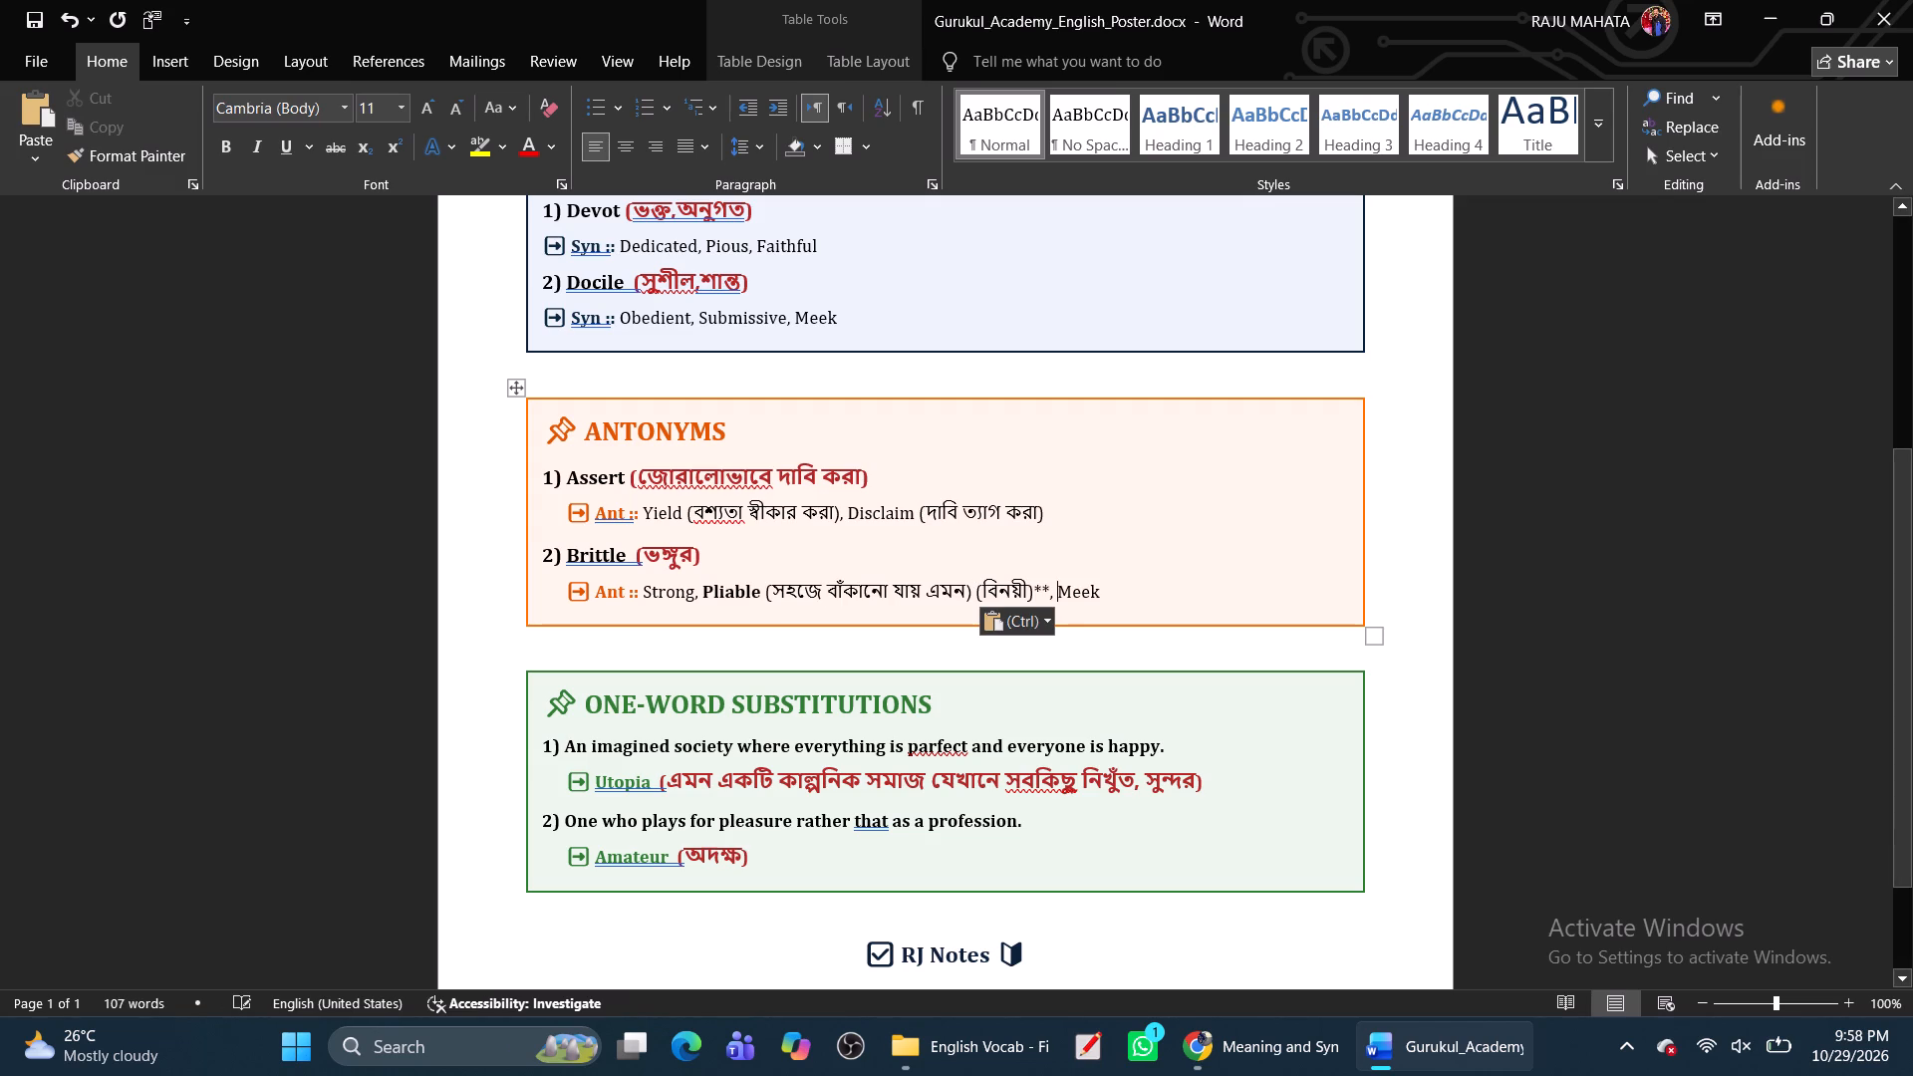
{"action": "left_click", "coordinate": [1055, 589]}
{"action": "key", "text": "BackSpace"}
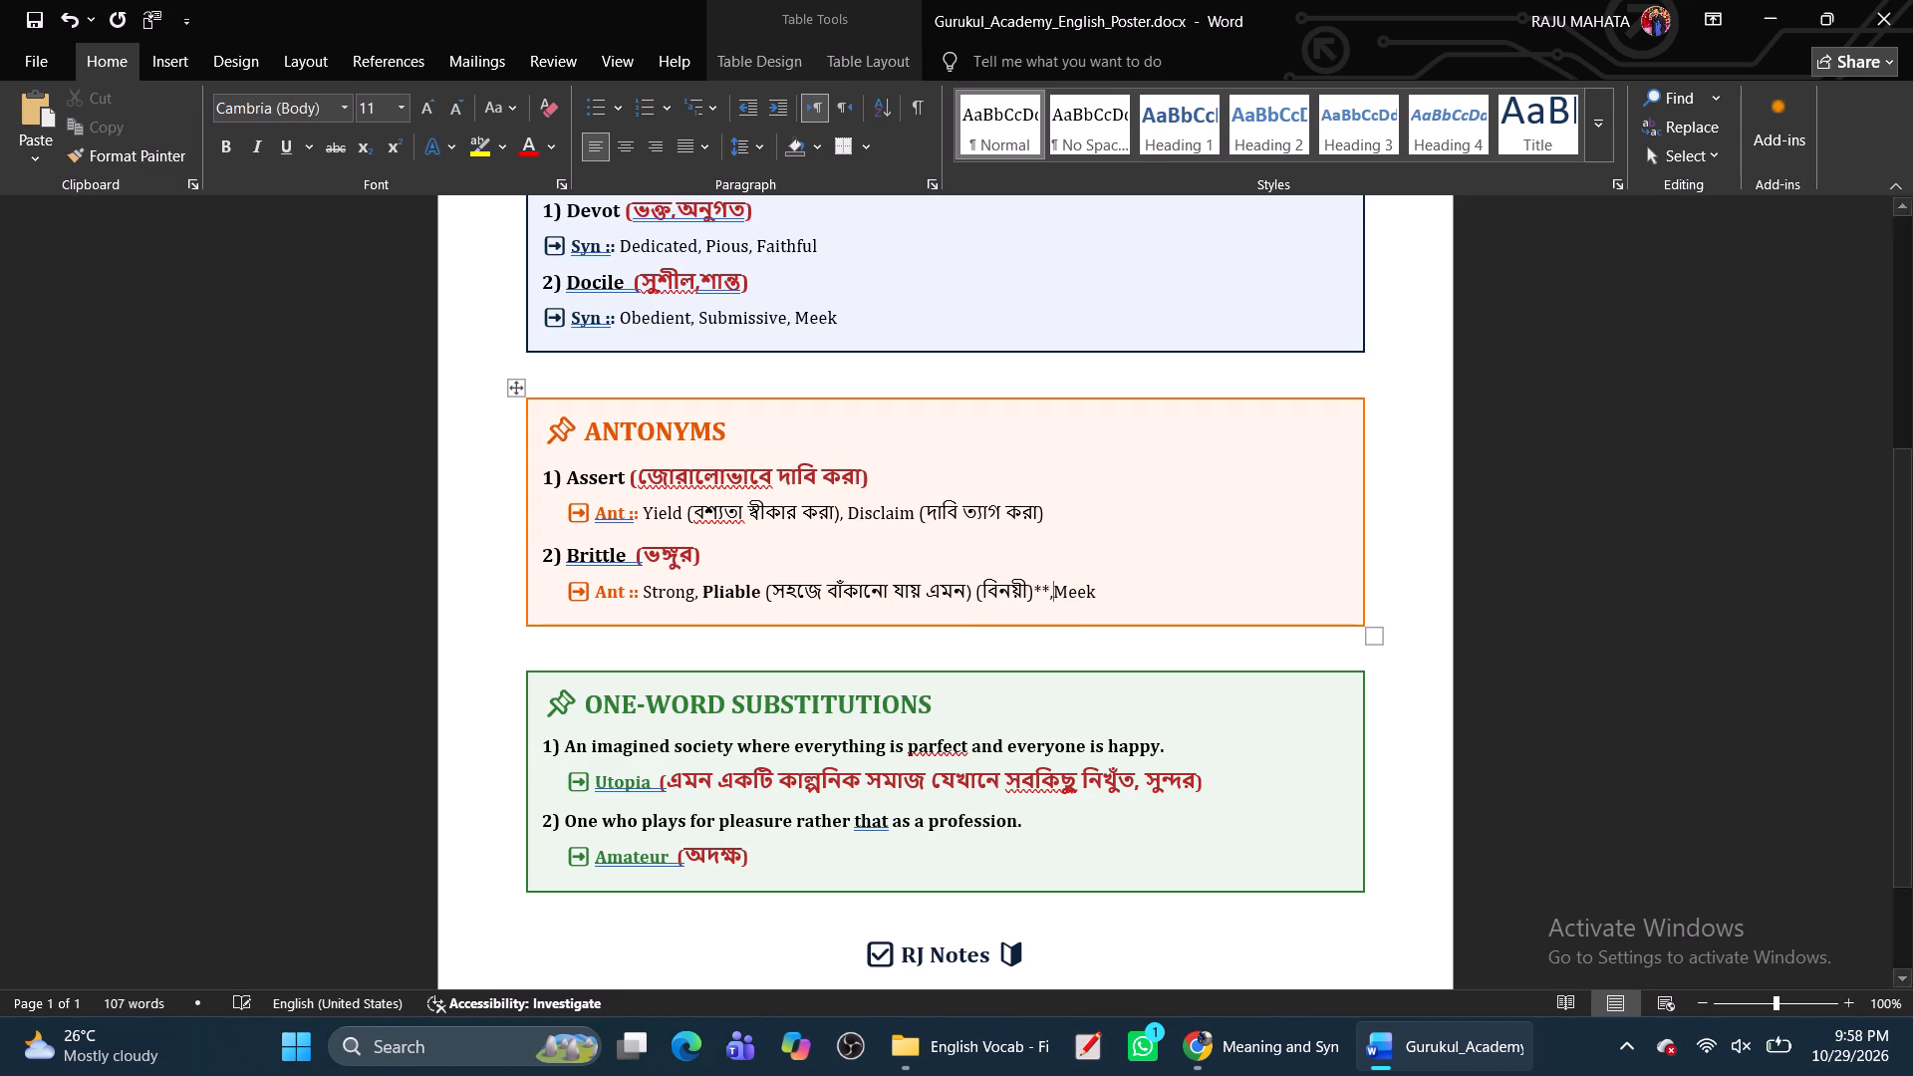
{"action": "key", "text": "BackSpace"}
{"action": "key", "text": "BackSpace"}
{"action": "key", "text": "BackSpace"}
{"action": "key", "text": "BackSpace"}
{"action": "key", "text": "BackSpace"}
{"action": "key", "text": "BackSpace"}
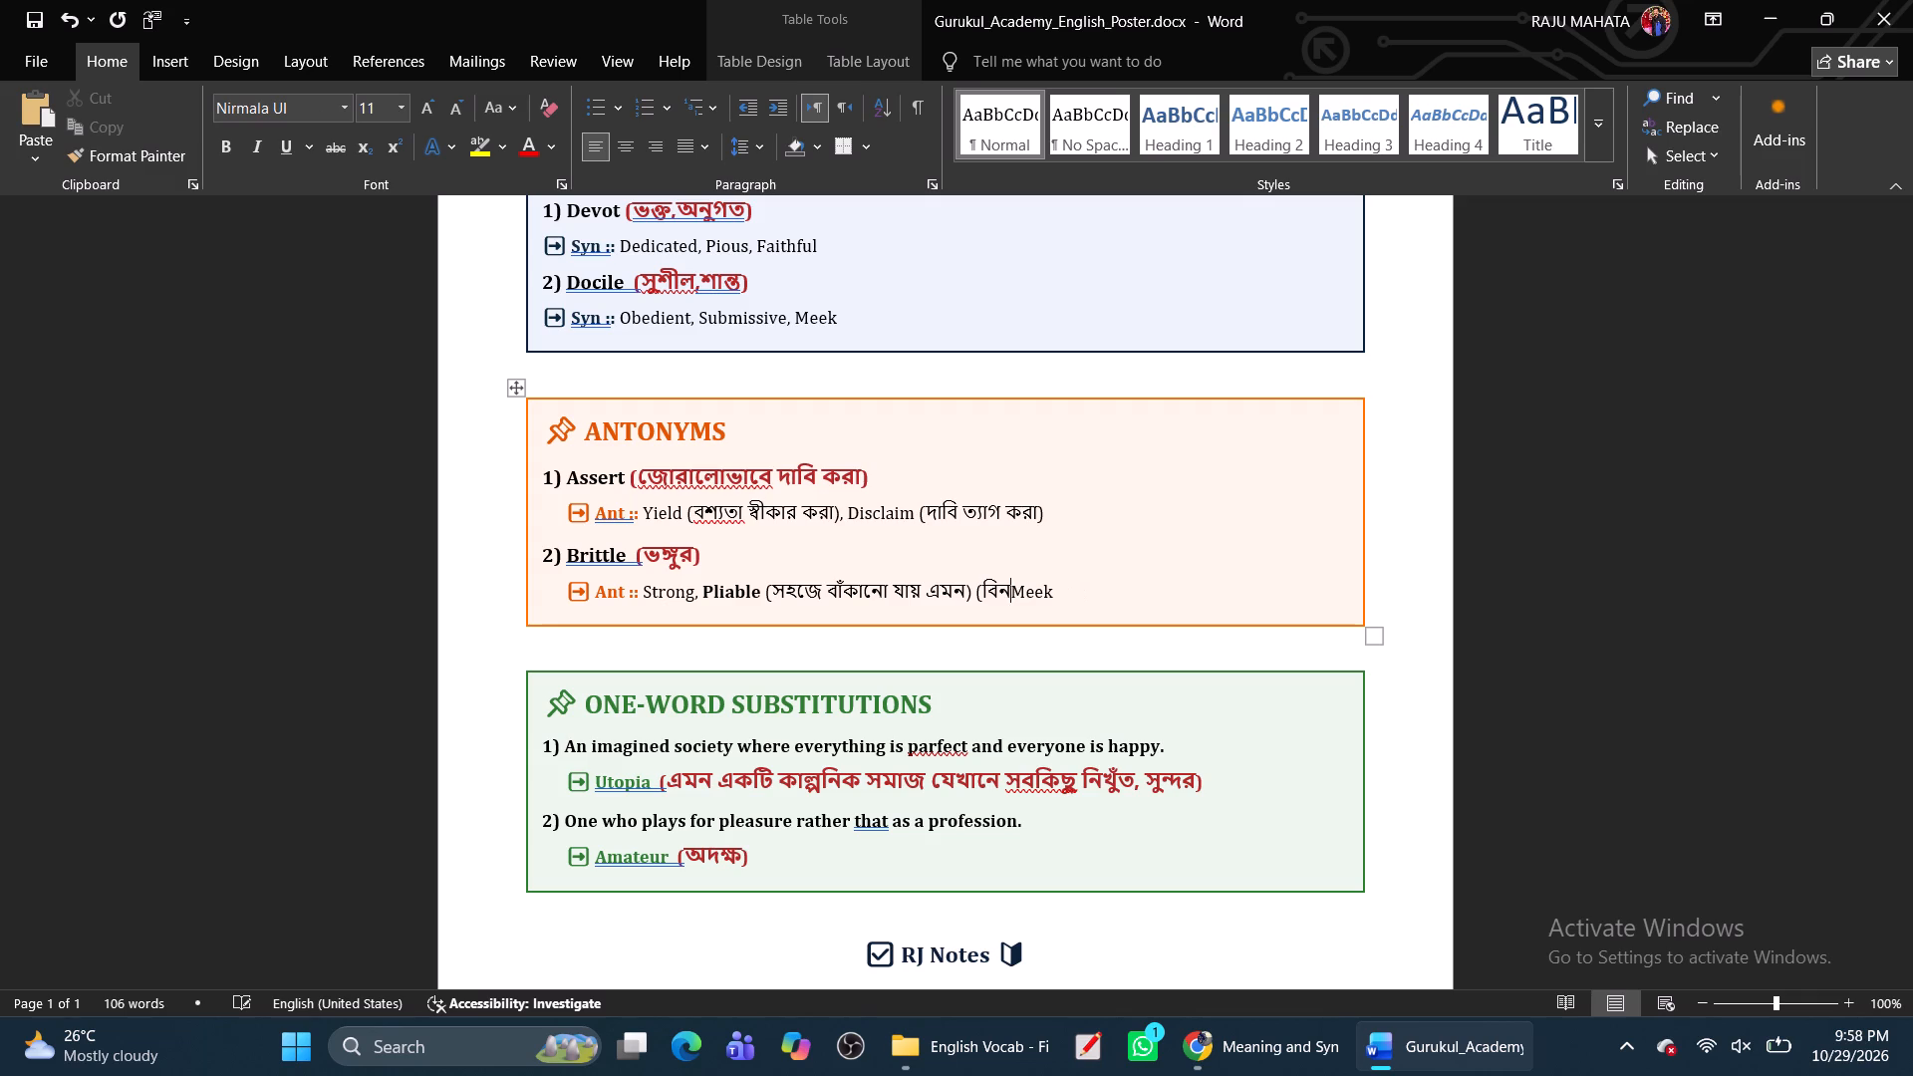
{"action": "key", "text": "BackSpace"}
{"action": "key", "text": "BackSpace"}
{"action": "key", "text": "BackSpace"}
{"action": "key", "text": "BackSpace"}
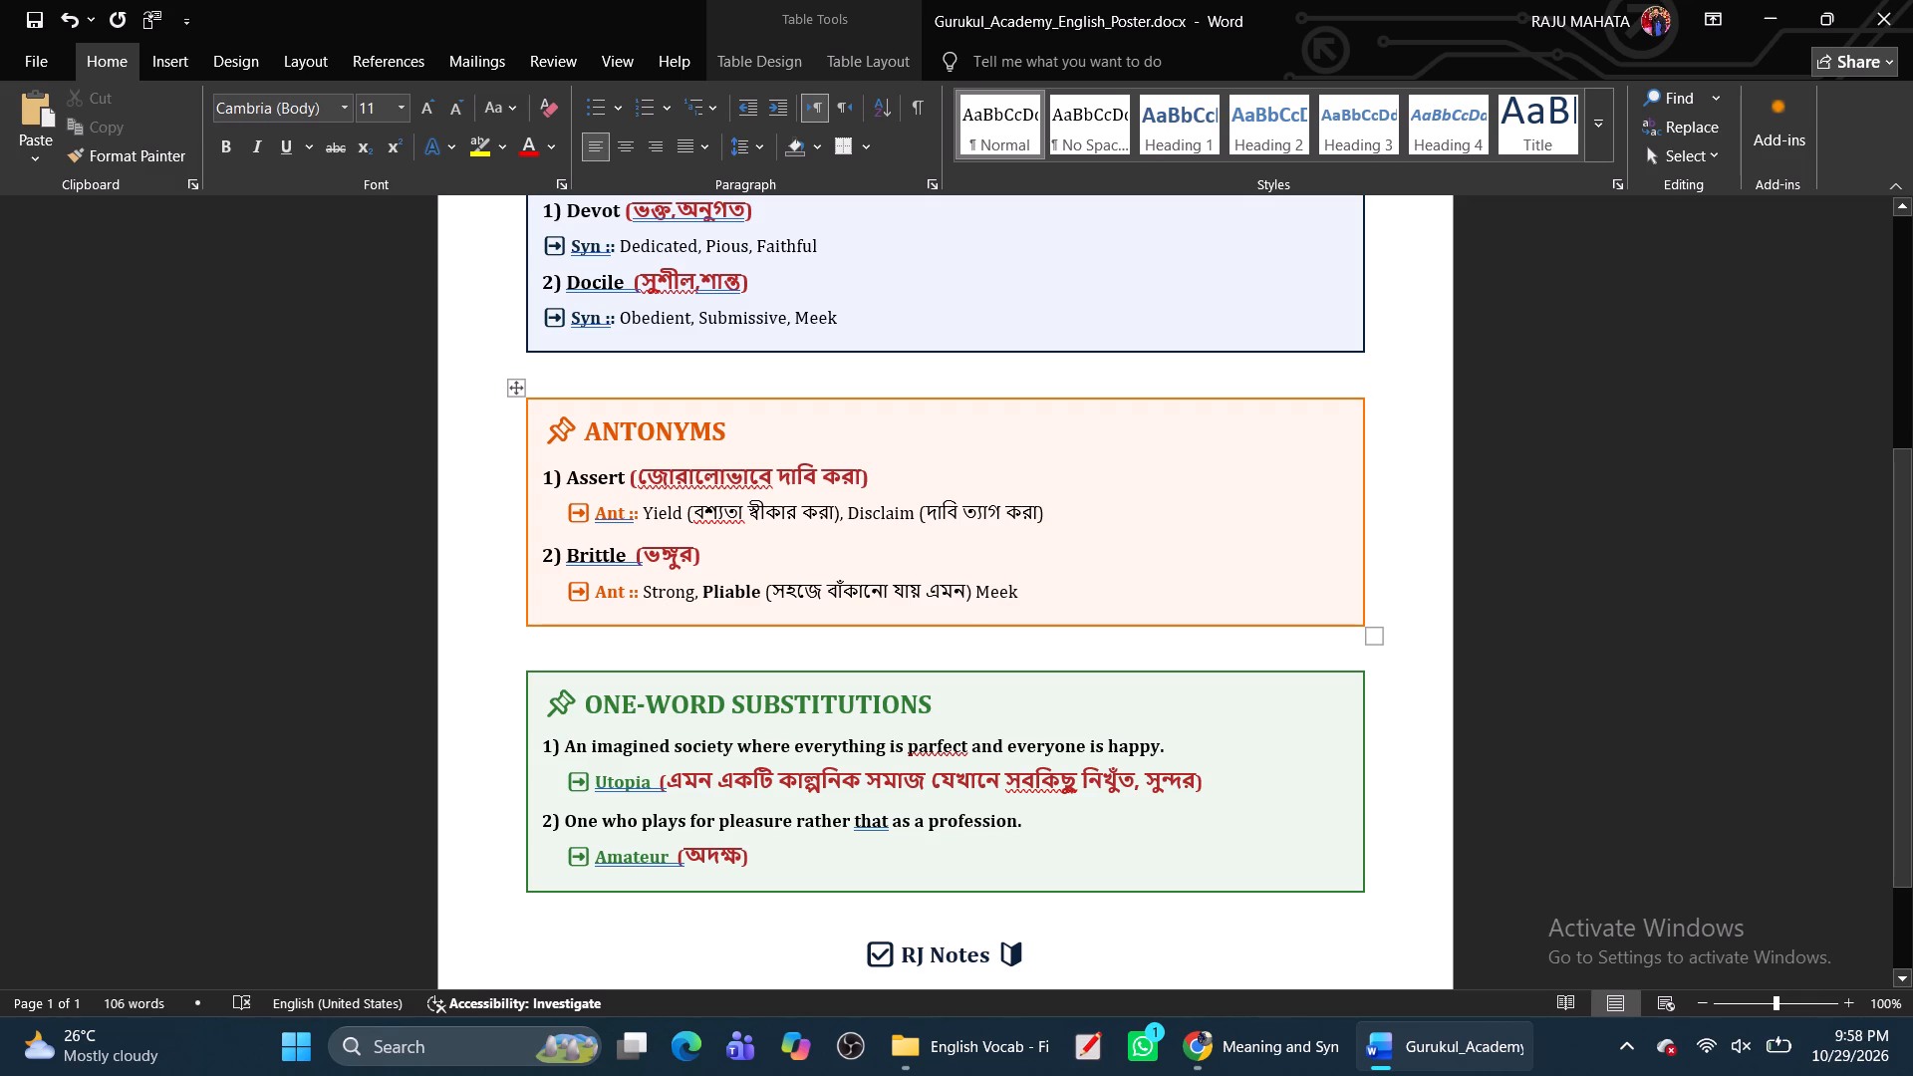
Delete Meek from the end of Brittle's antonym line and put a comma after Pliable's closing bracket.
{"action": "left_click", "coordinate": [1023, 594]}
{"action": "key", "text": "BackSpace"}
{"action": "key", "text": "BackSpace"}
{"action": "key", "text": "BackSpace"}
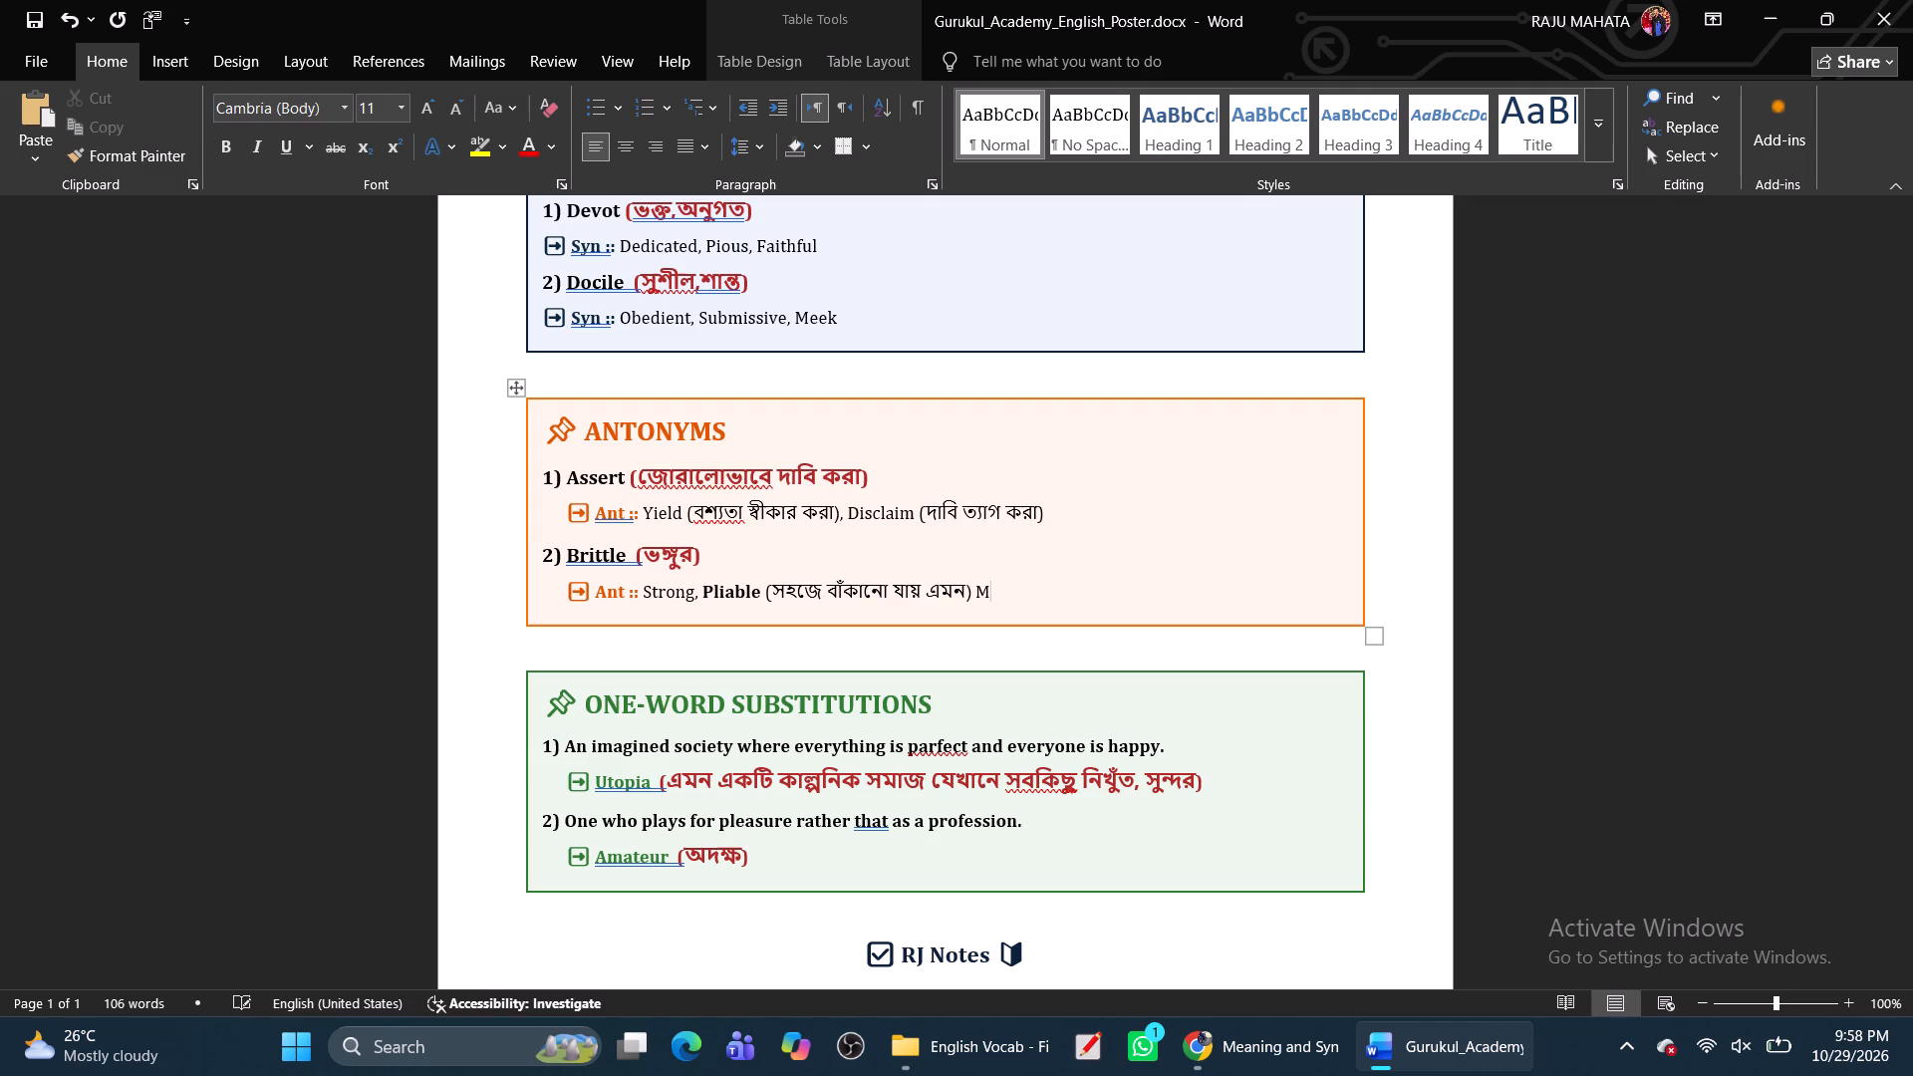
{"action": "key", "text": "BackSpace"}
{"action": "key", "text": "BackSpace"}
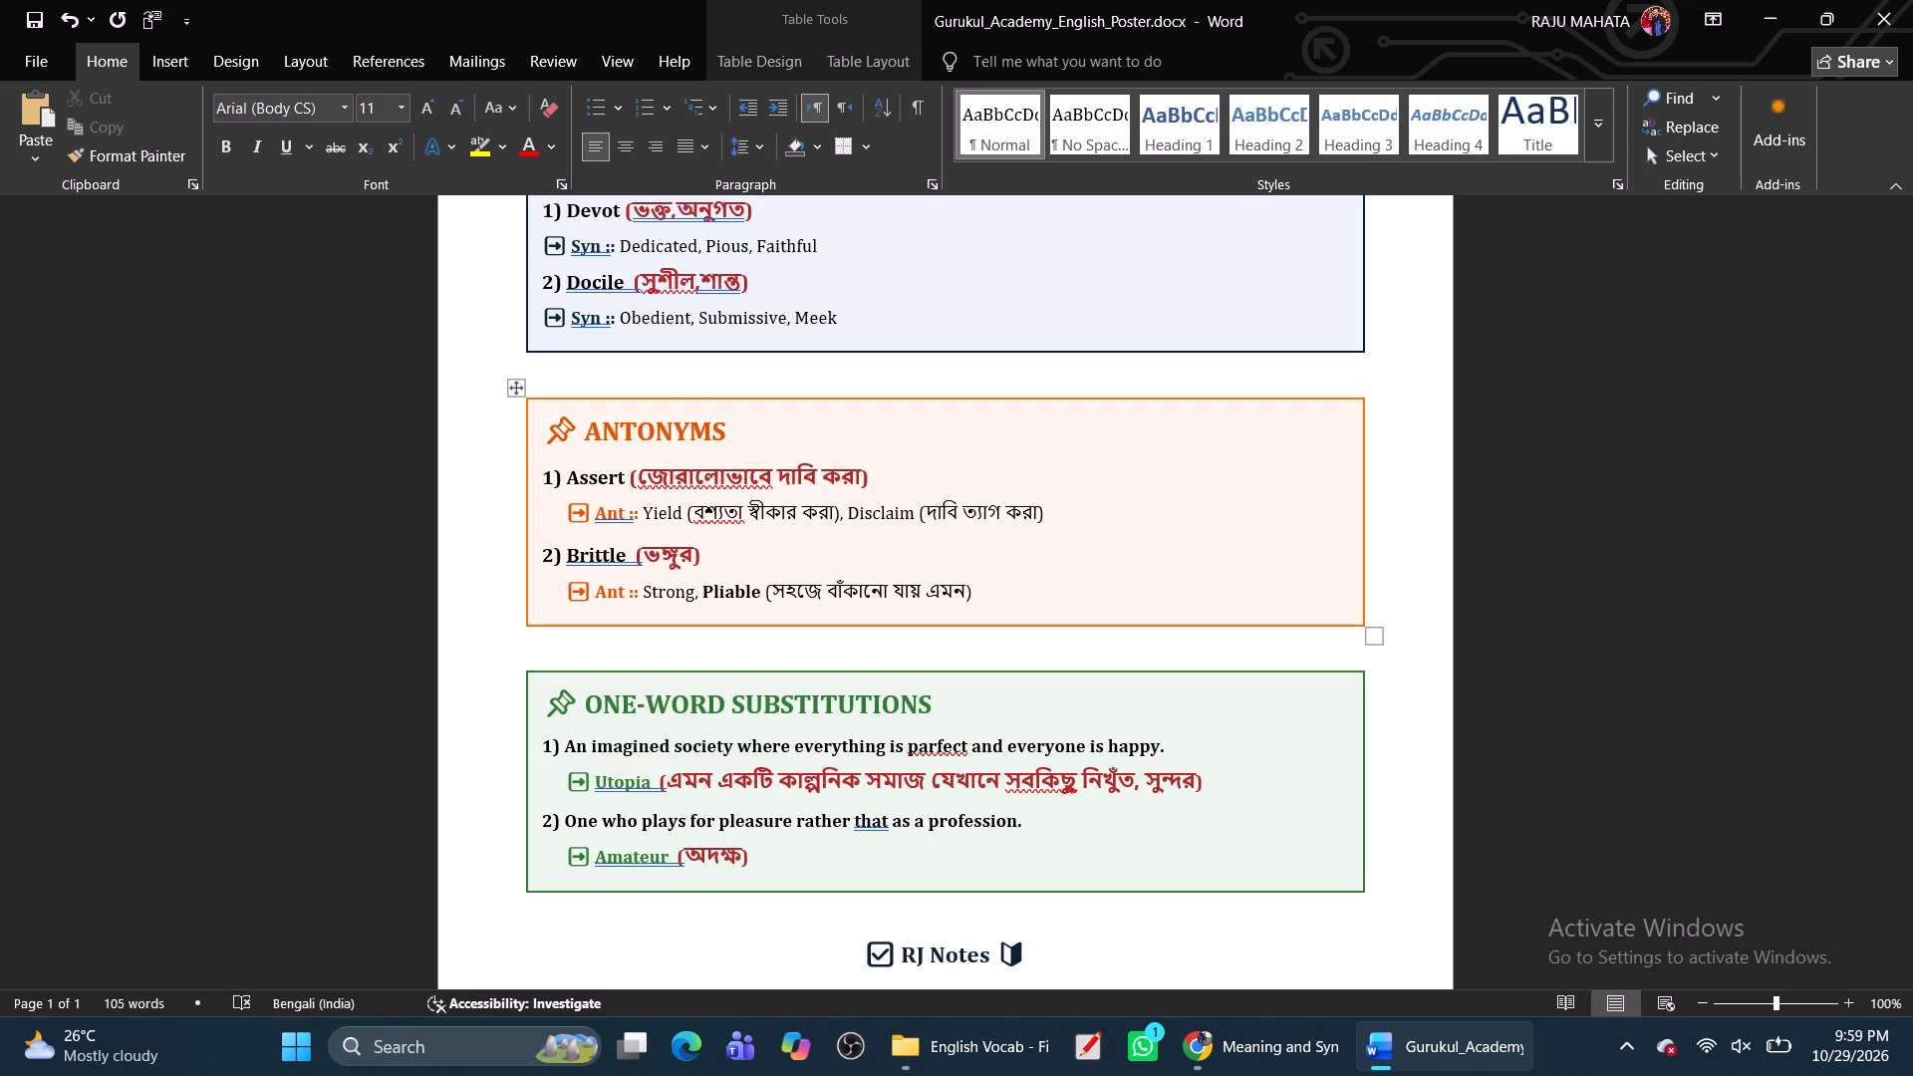
{"action": "key", "text": "BackSpace"}
{"action": "key", "text": "shift+parenright"}
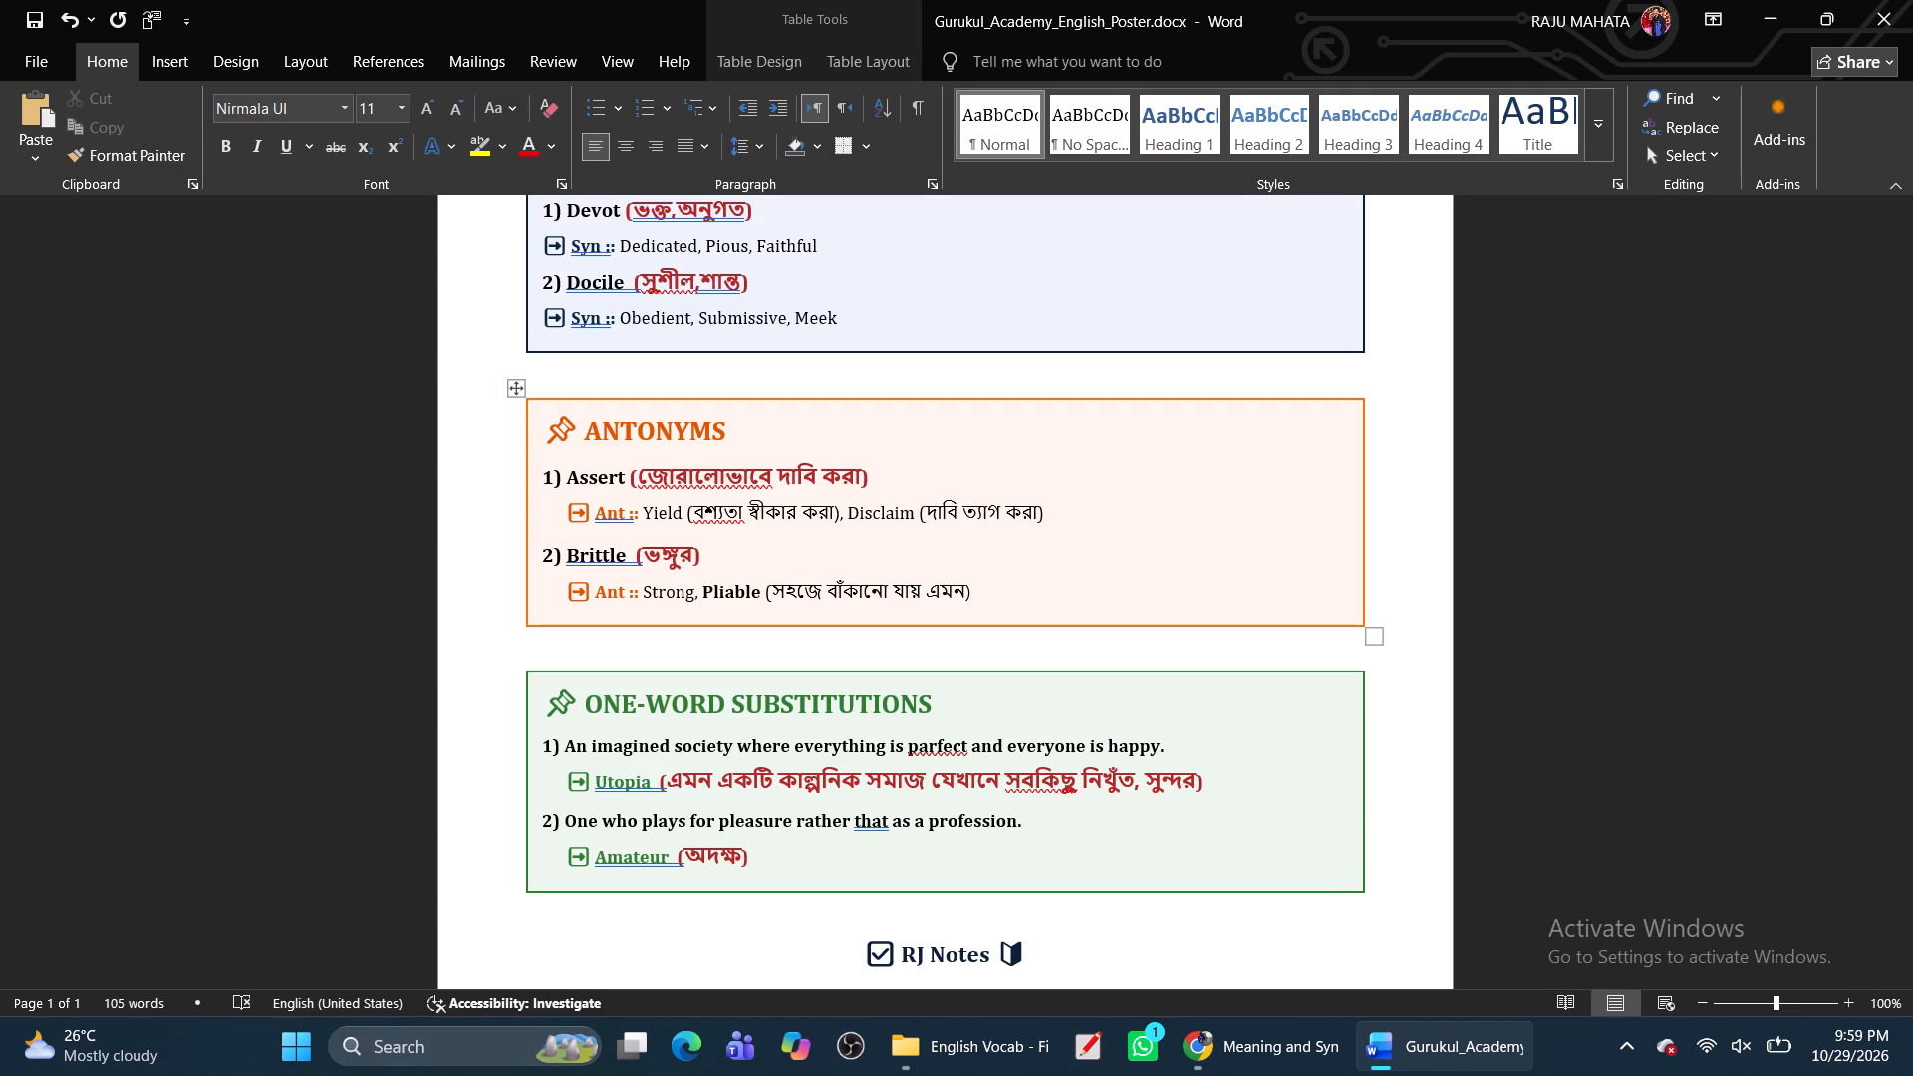
{"action": "key", "text": "apostrophe"}
{"action": "key", "text": "BackSpace"}
{"action": "key", "text": "comma"}
Remove the bold formatting from Pliable in Brittle's antonym line.
{"action": "double_click", "coordinate": [731, 590]}
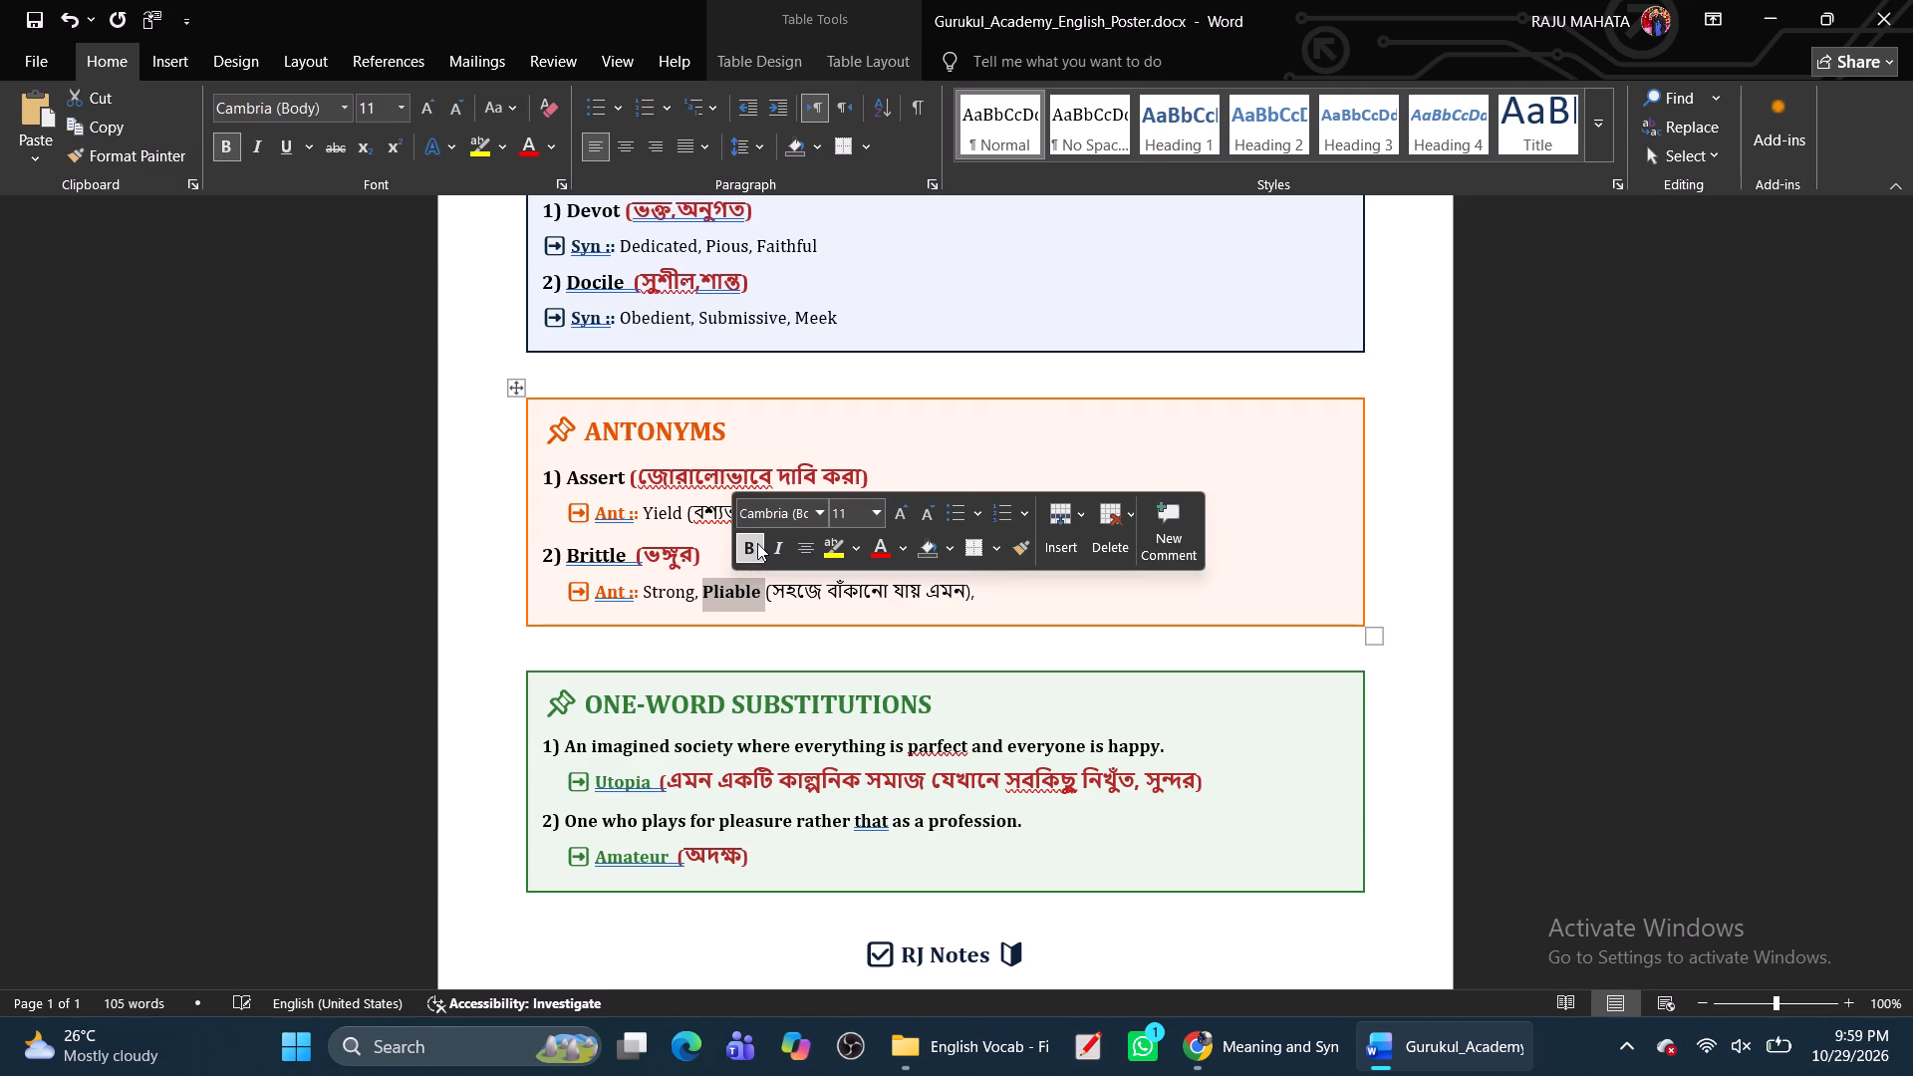
{"action": "left_click", "coordinate": [756, 542]}
{"action": "left_click", "coordinate": [1338, 557]}
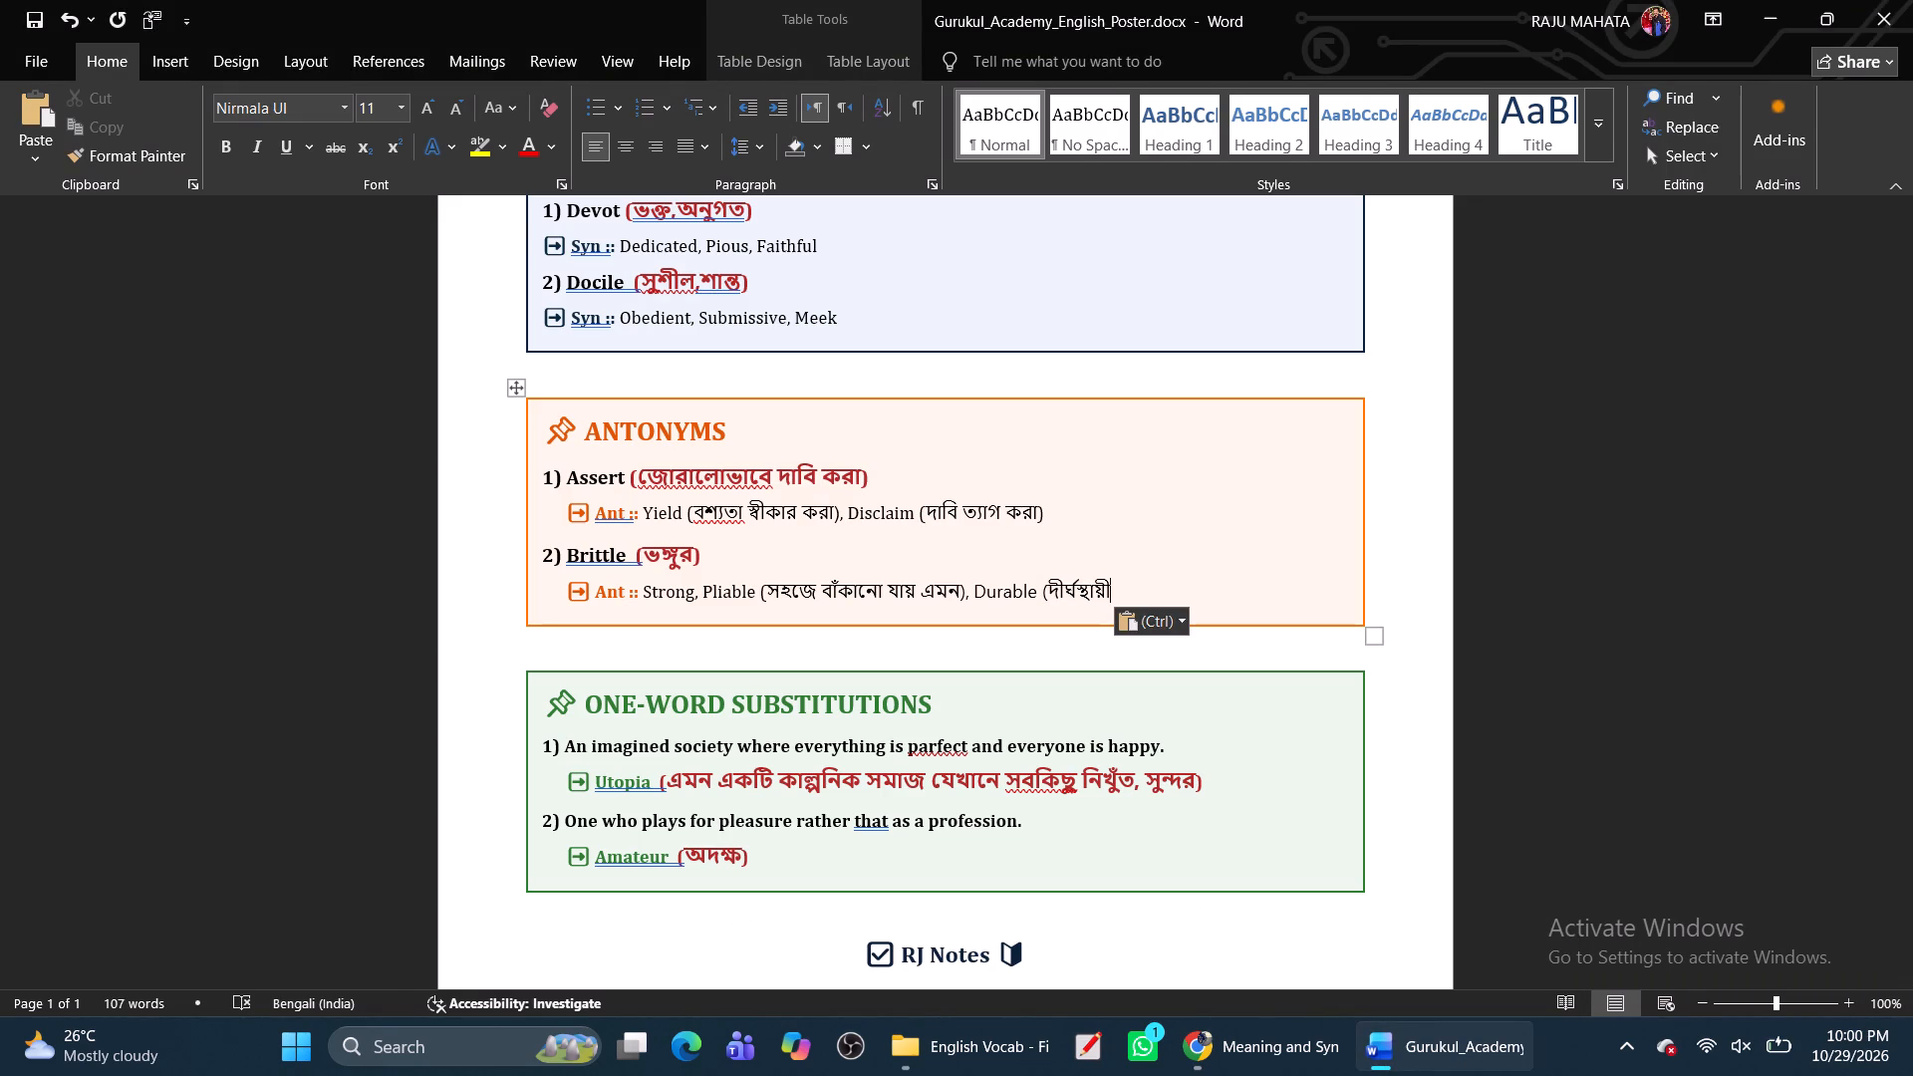
{"action": "key", "text": "shift+parenright"}
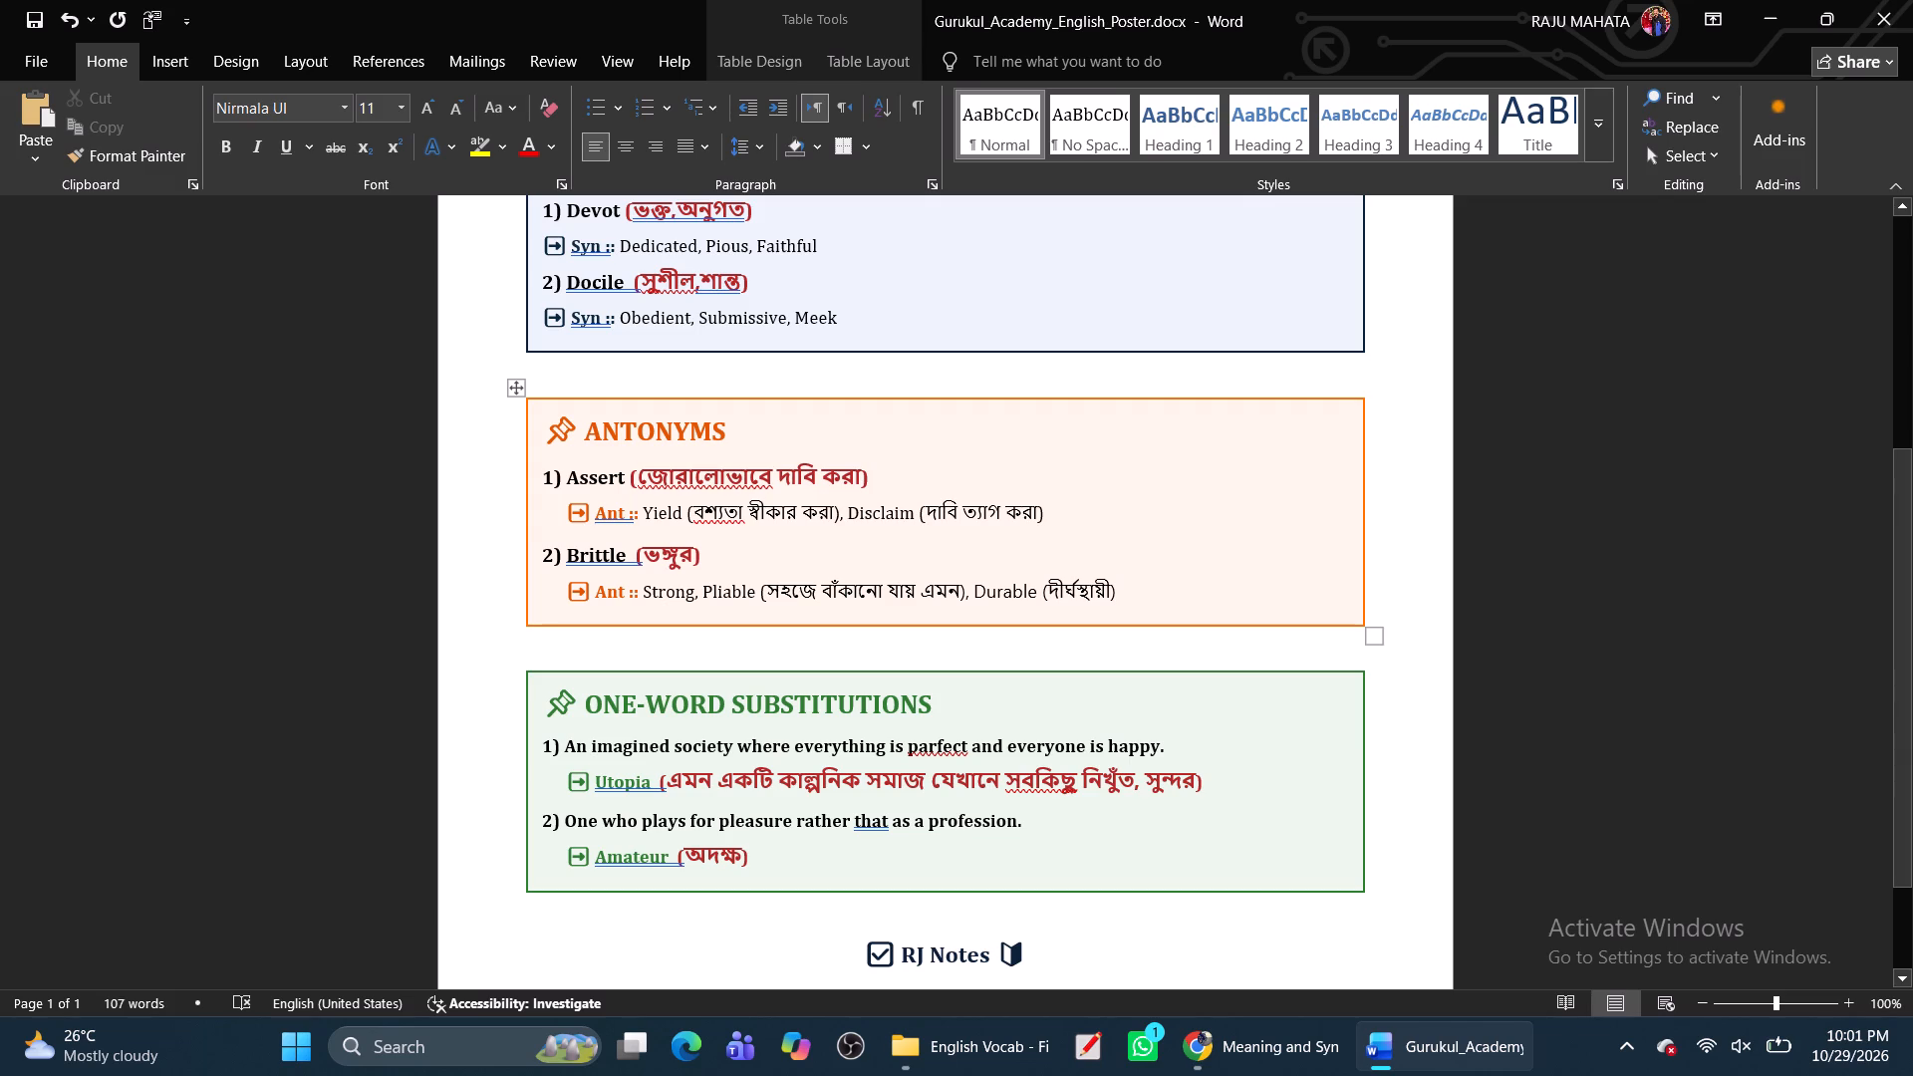
Replace the first One-Word Substitutions definition with one beginning "Able to use the left hand and right hand", keeping the "1)" numbering.
{"action": "left_click_drag", "start_coordinate": [560, 741], "coordinate": [1020, 813]}
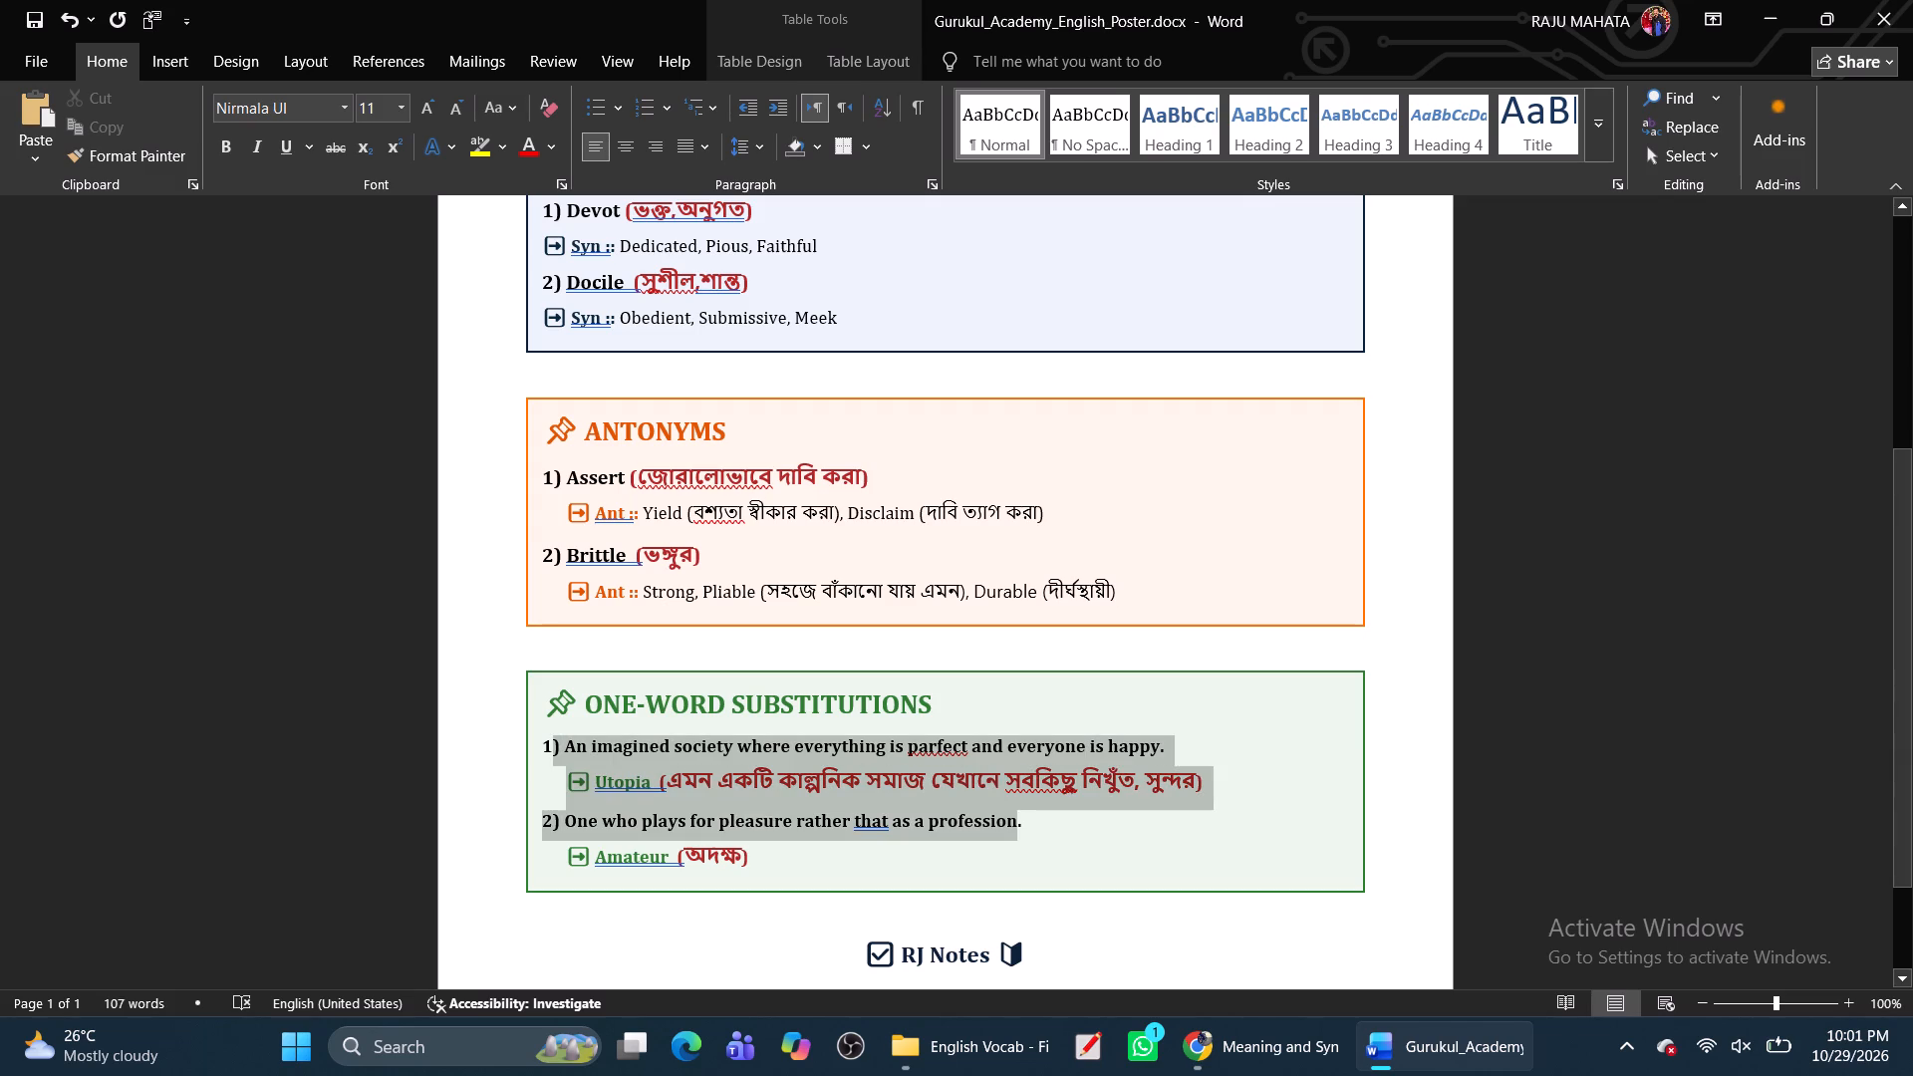
{"action": "left_click_drag", "start_coordinate": [1020, 813], "coordinate": [1190, 745]}
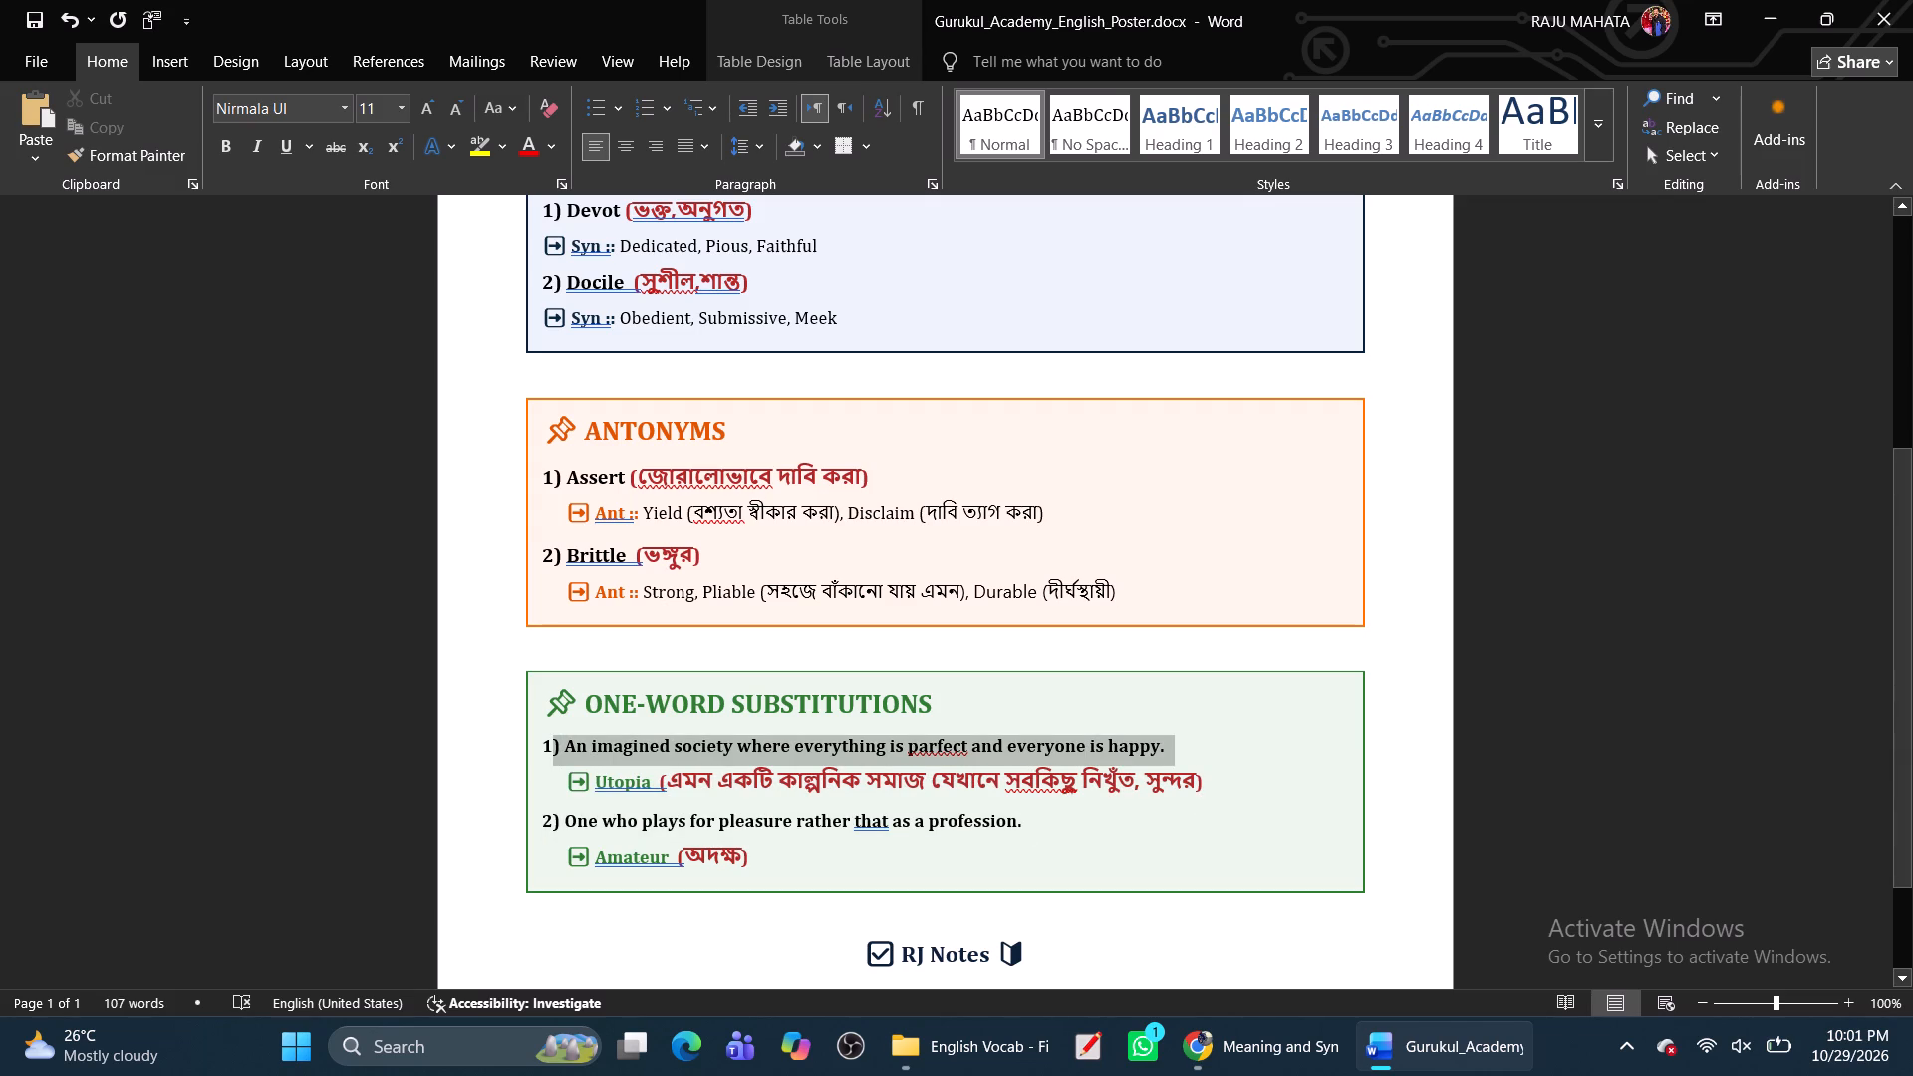
{"action": "left_click_drag", "start_coordinate": [1190, 745], "coordinate": [1164, 749]}
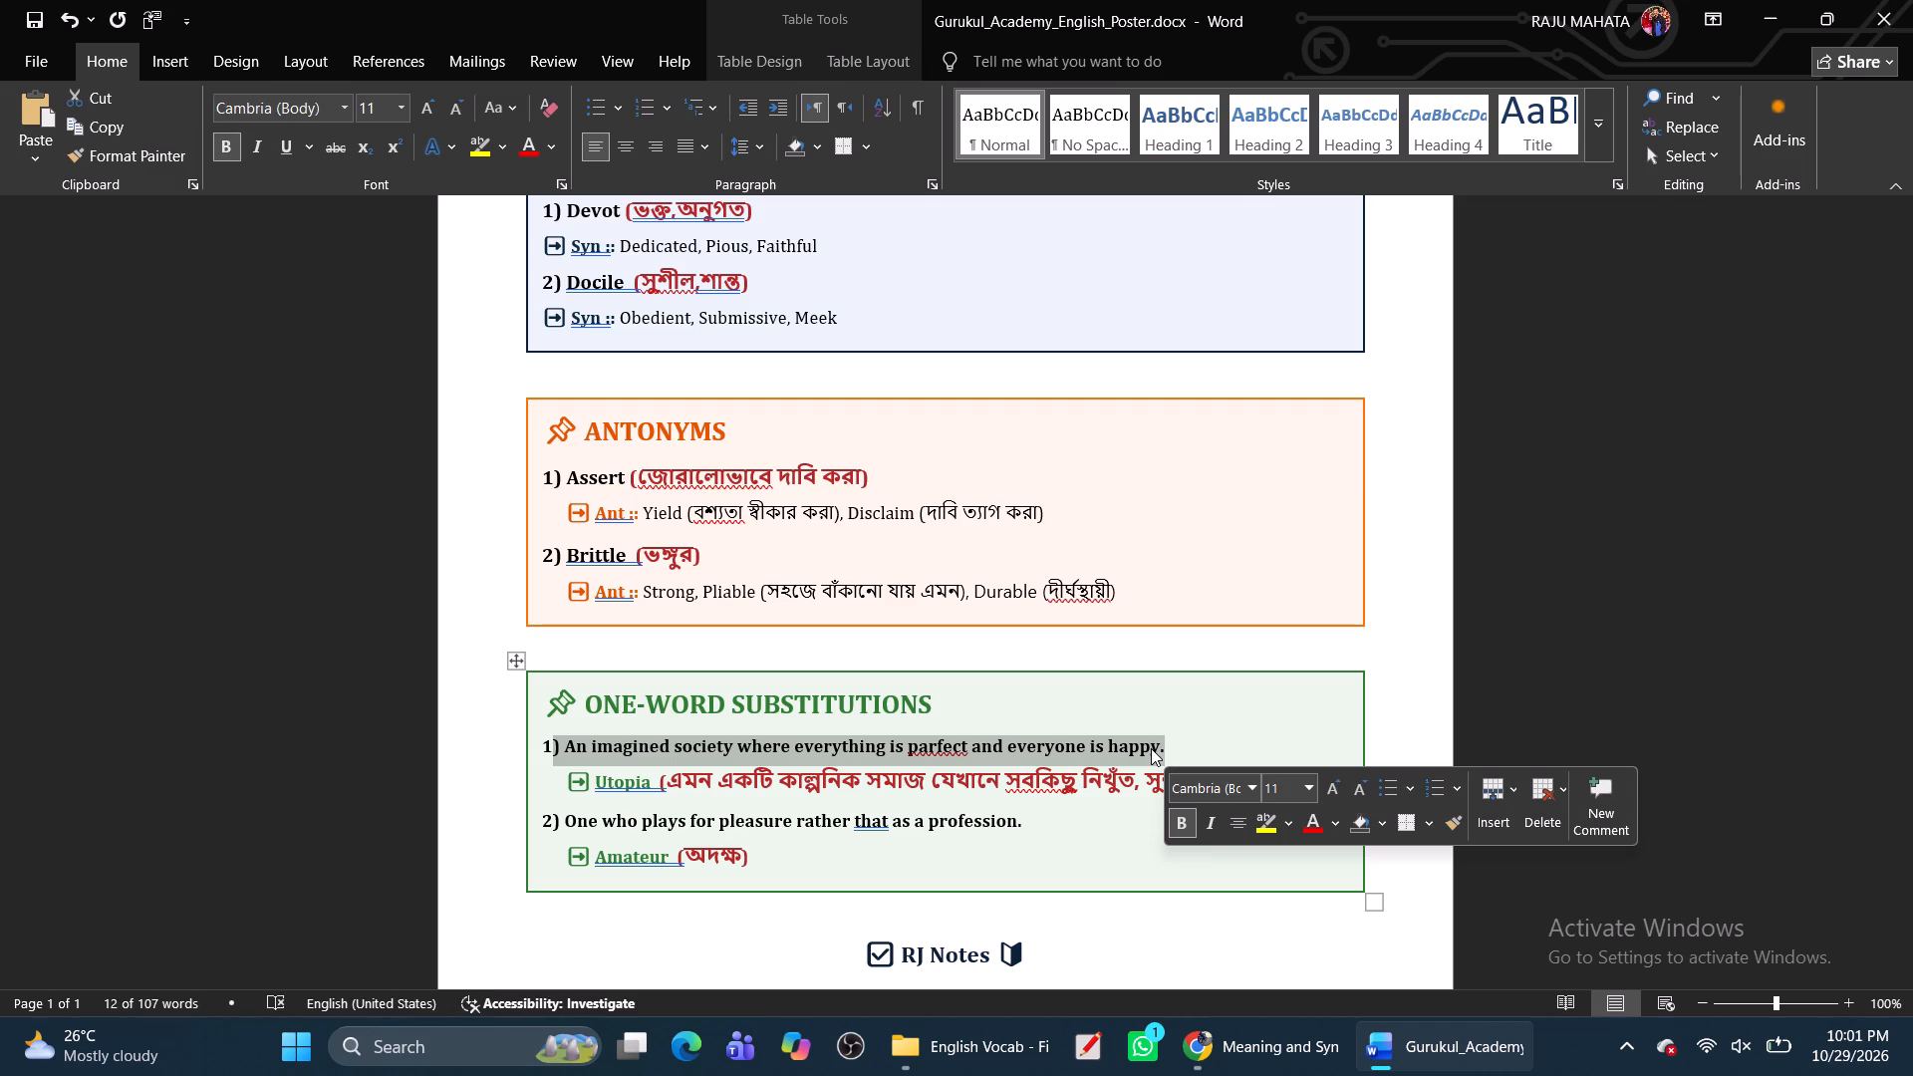
{"action": "key", "text": "shift+a"}
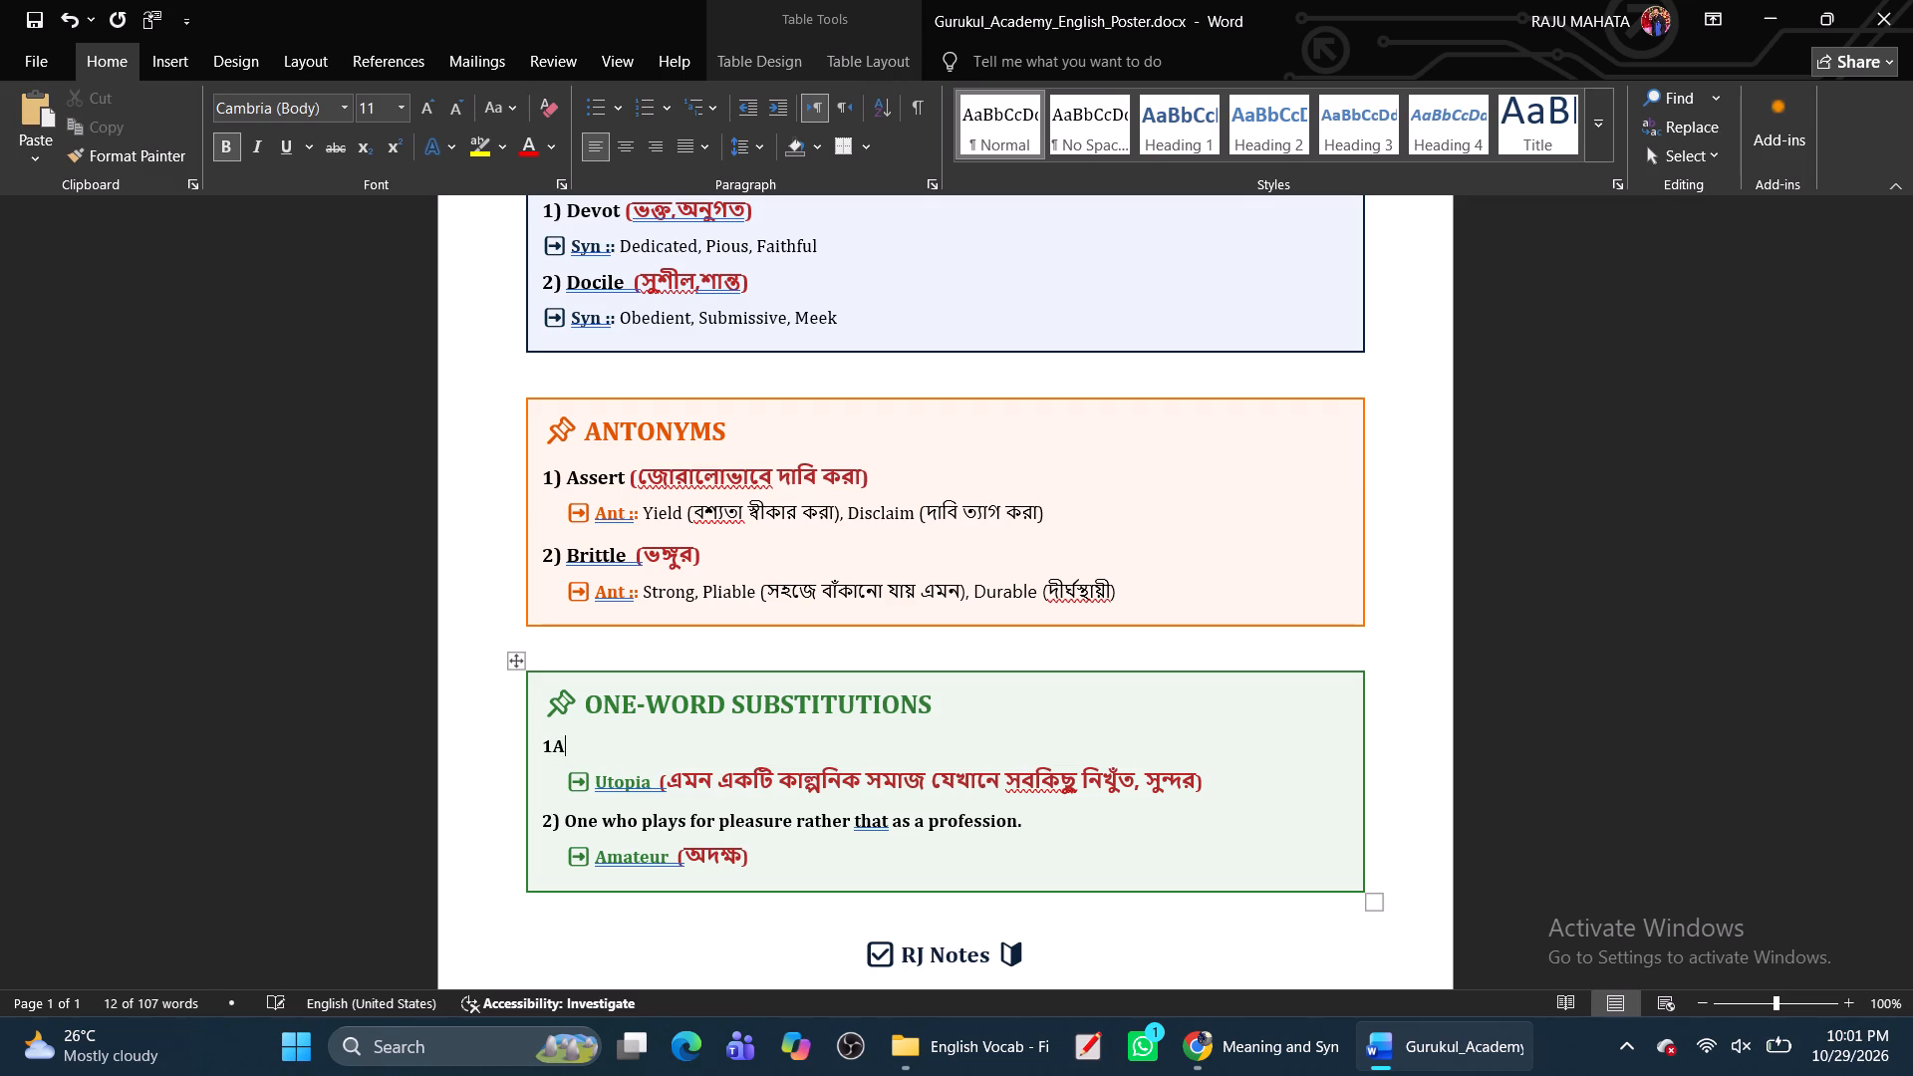
{"action": "key", "text": "b"}
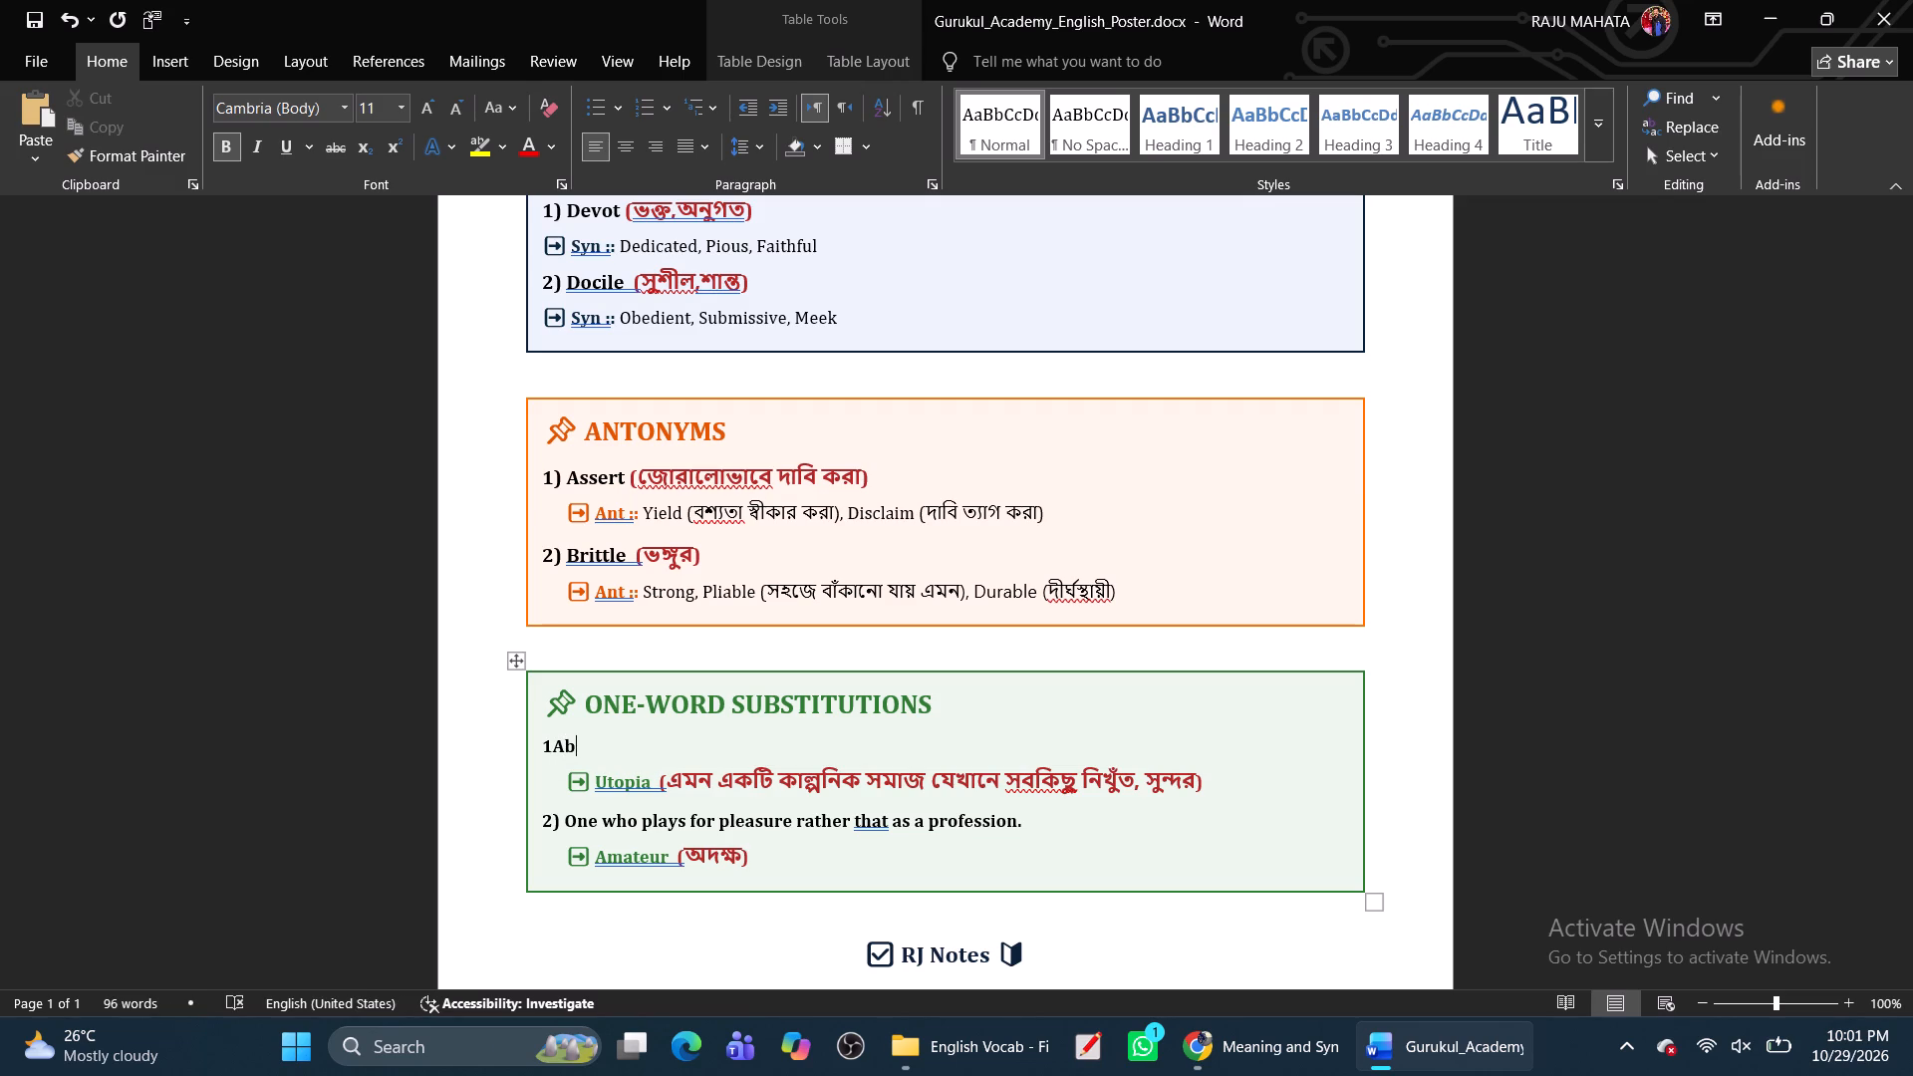
{"action": "key", "text": "BackSpace"}
{"action": "key", "text": "BackSpace"}
{"action": "key", "text": "shift+parenright"}
{"action": "key", "text": "space"}
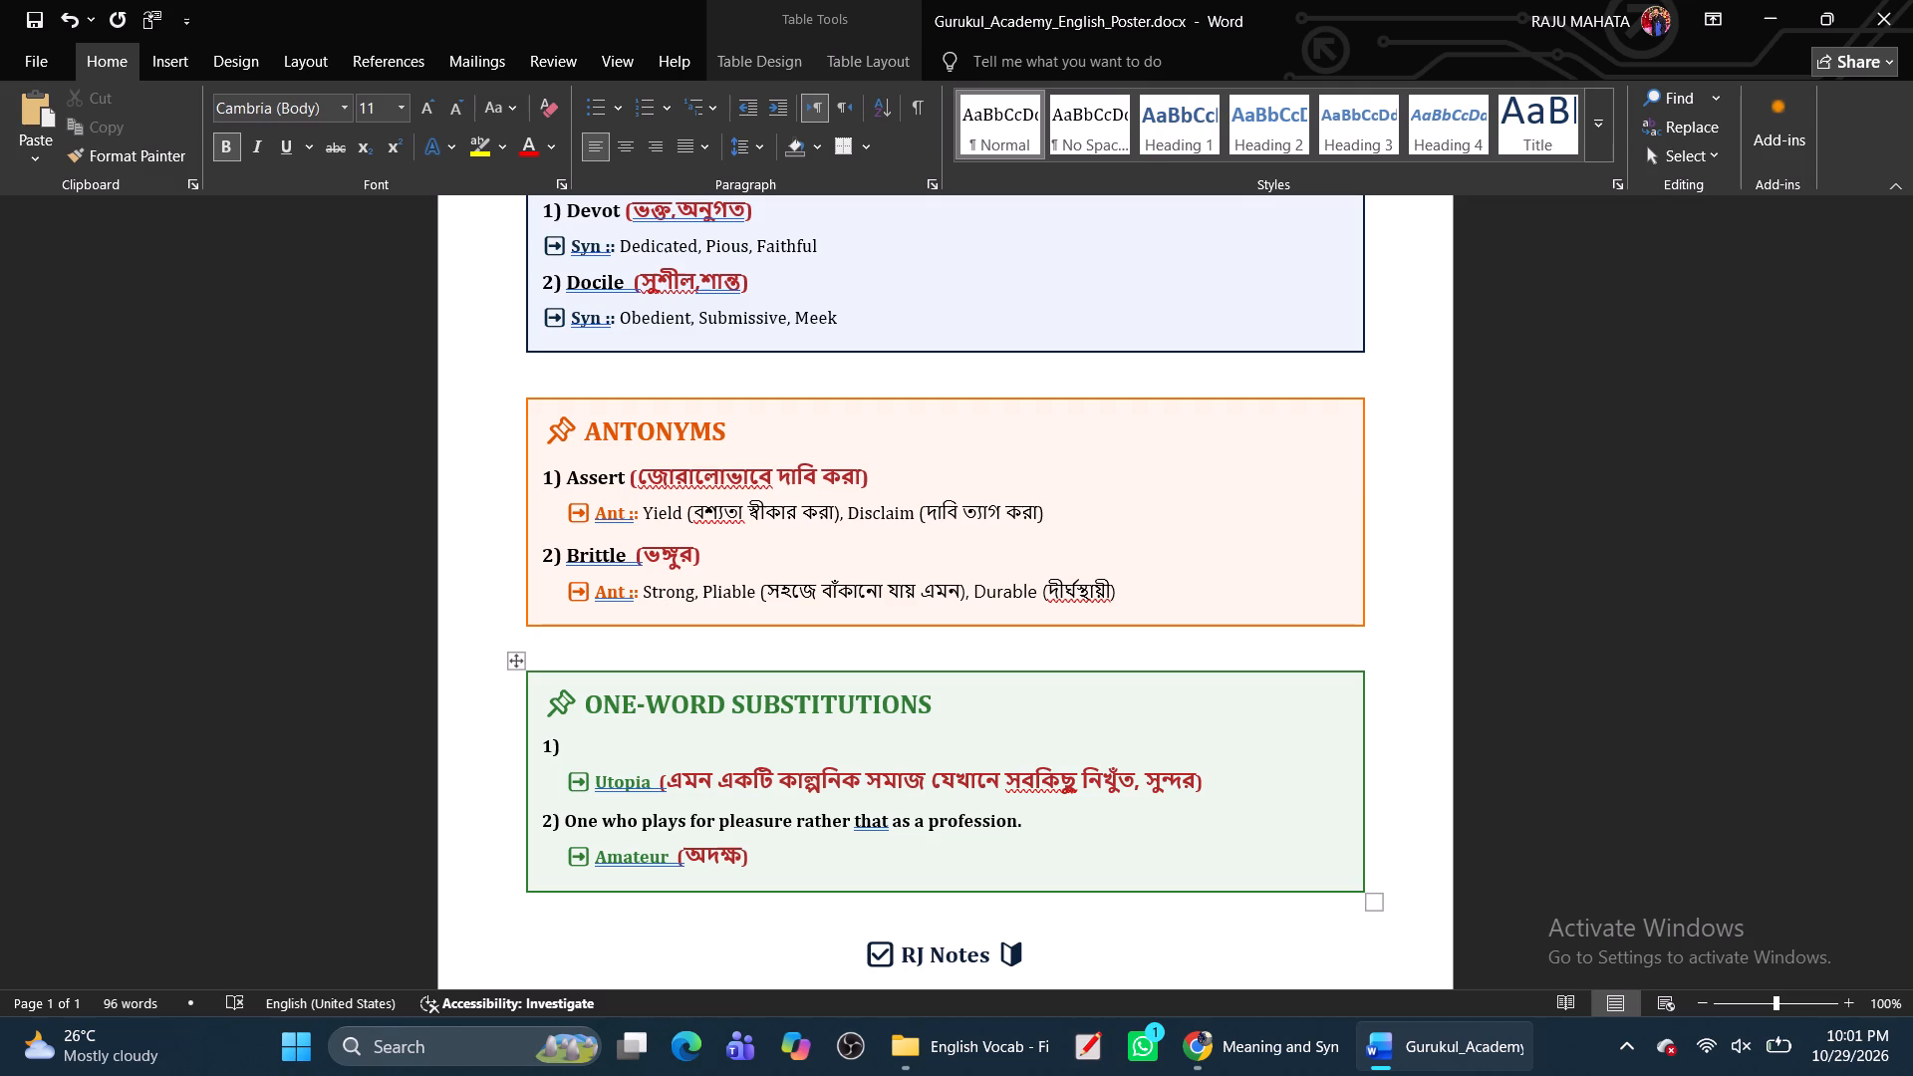
{"action": "key", "text": "shift+a"}
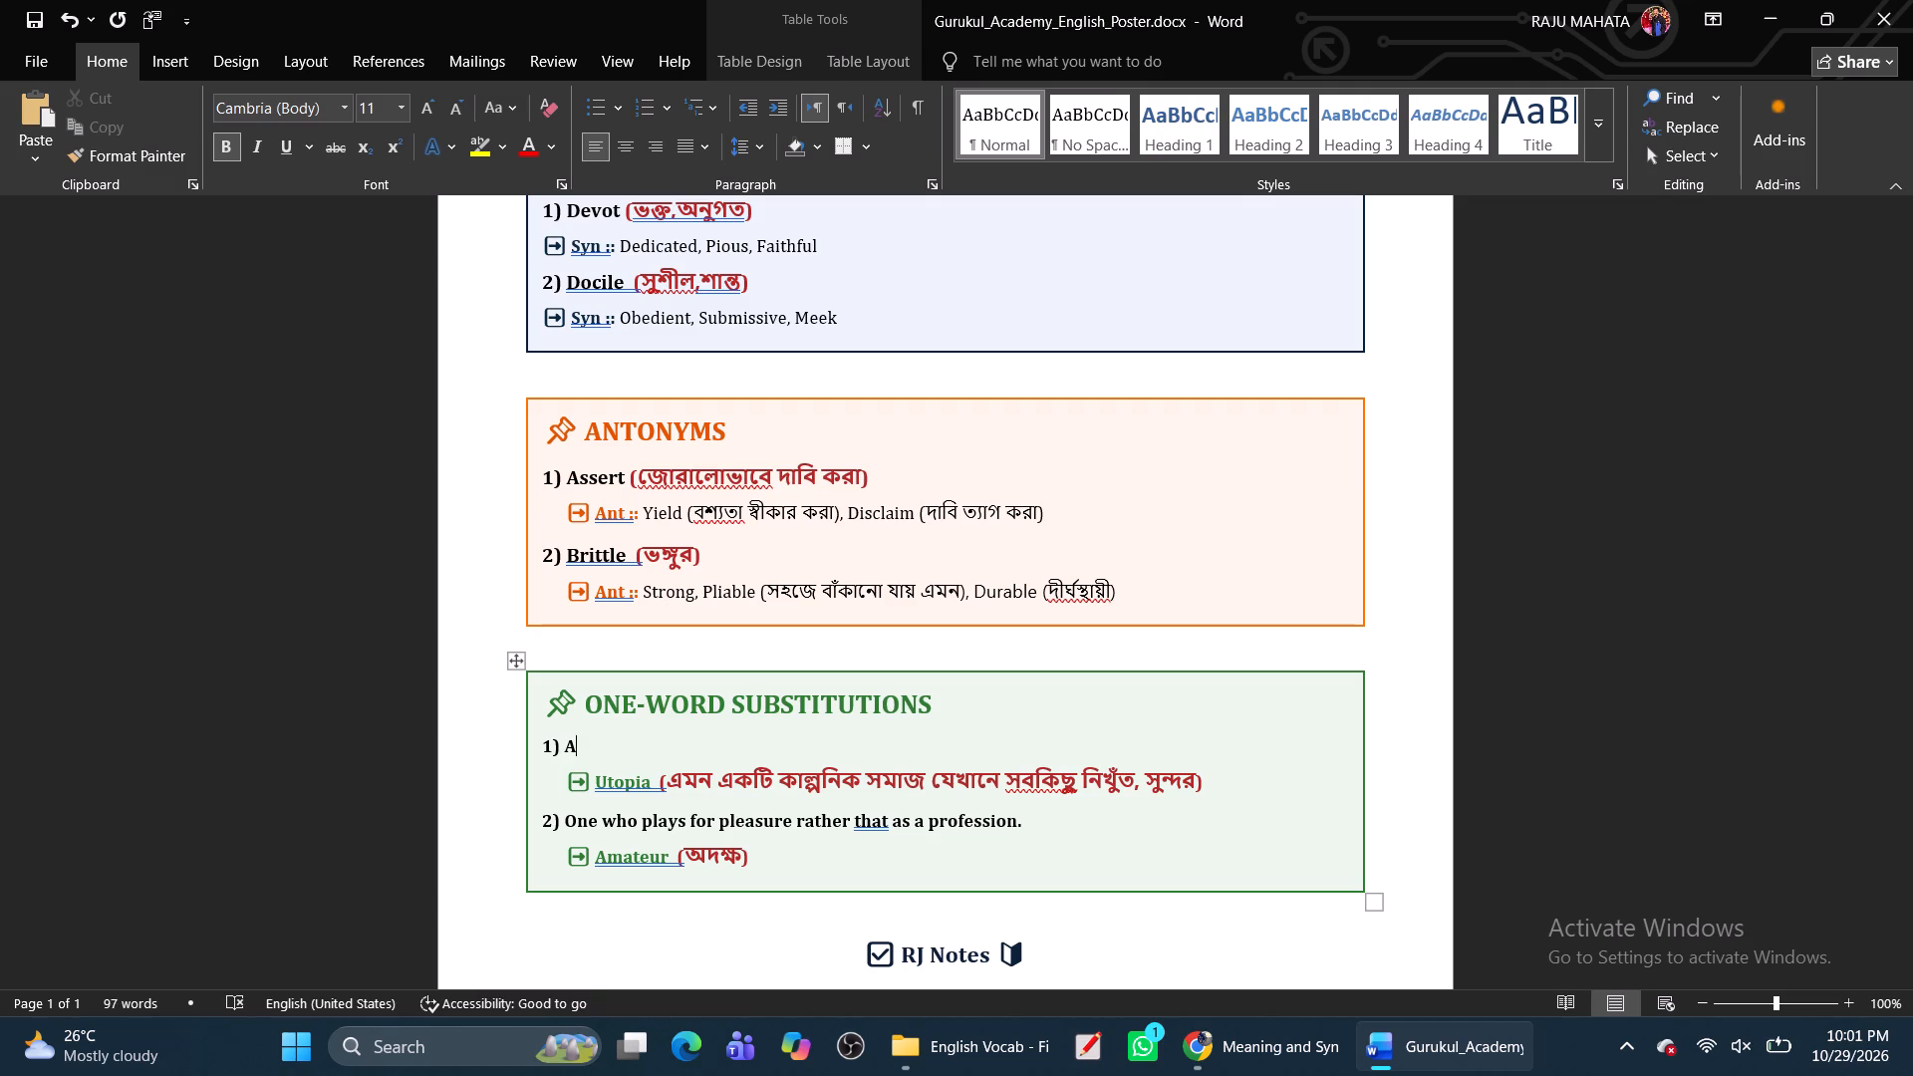
{"action": "type", "text": "bl"}
{"action": "type", "text": "e to"}
{"action": "key", "text": "space"}
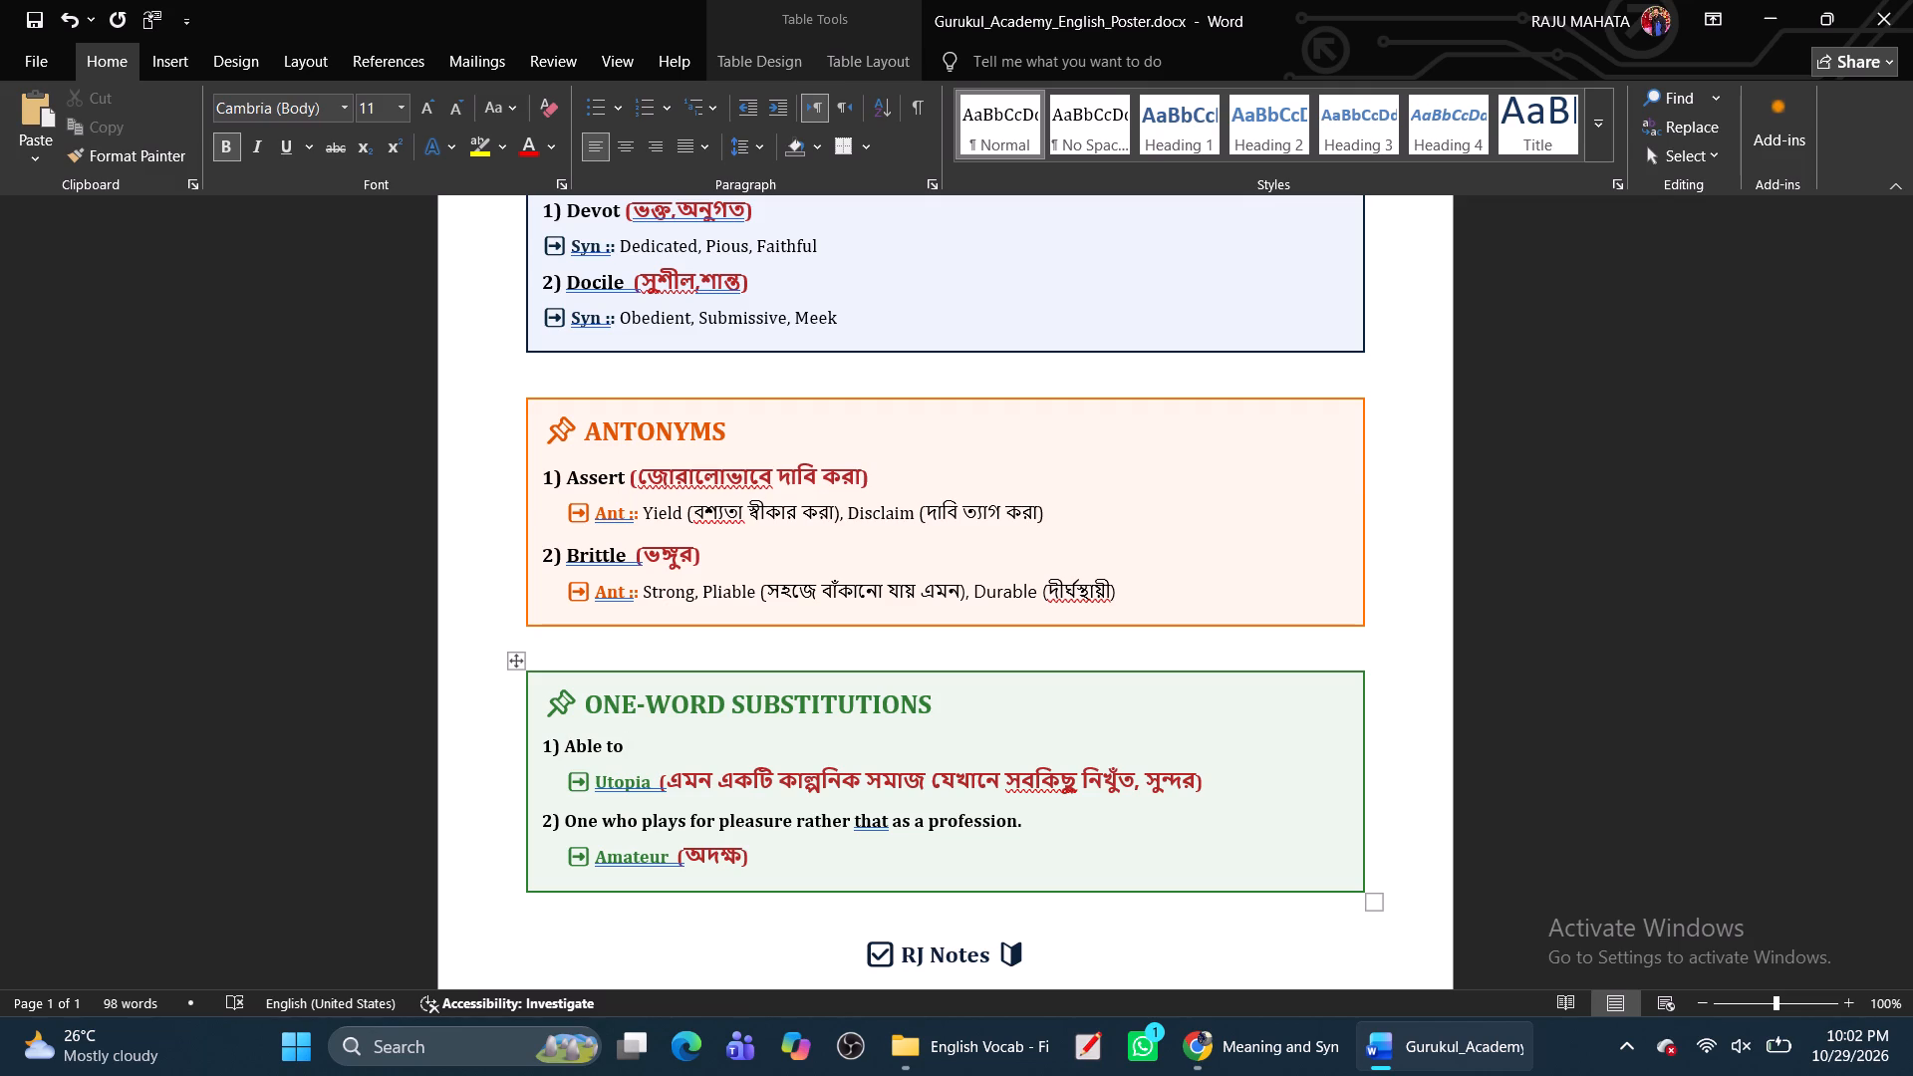
{"action": "type", "text": "use t"}
{"action": "type", "text": "he"}
{"action": "key", "text": "space"}
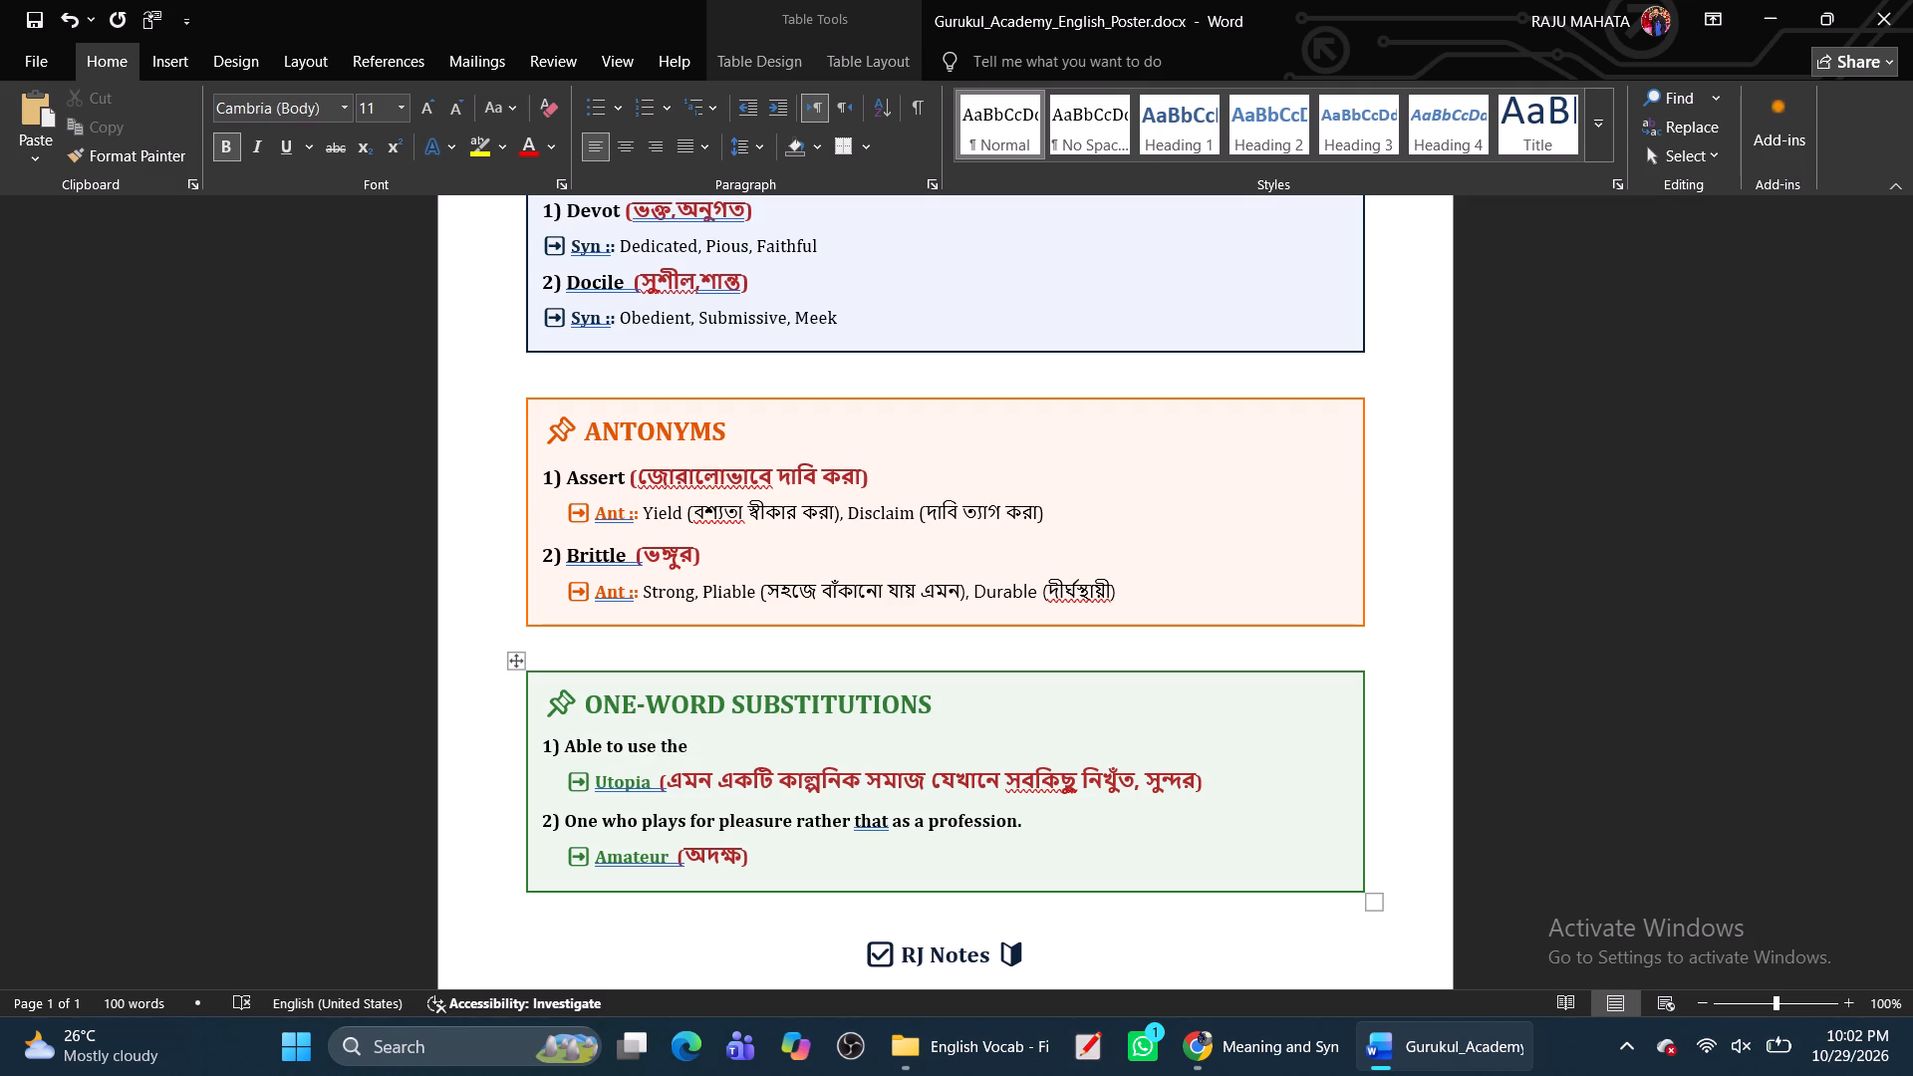
{"action": "type", "text": "left"}
{"action": "key", "text": "space"}
{"action": "type", "text": "hand and"}
{"action": "key", "text": "space"}
{"action": "type", "text": "r"}
{"action": "key", "text": "i"}
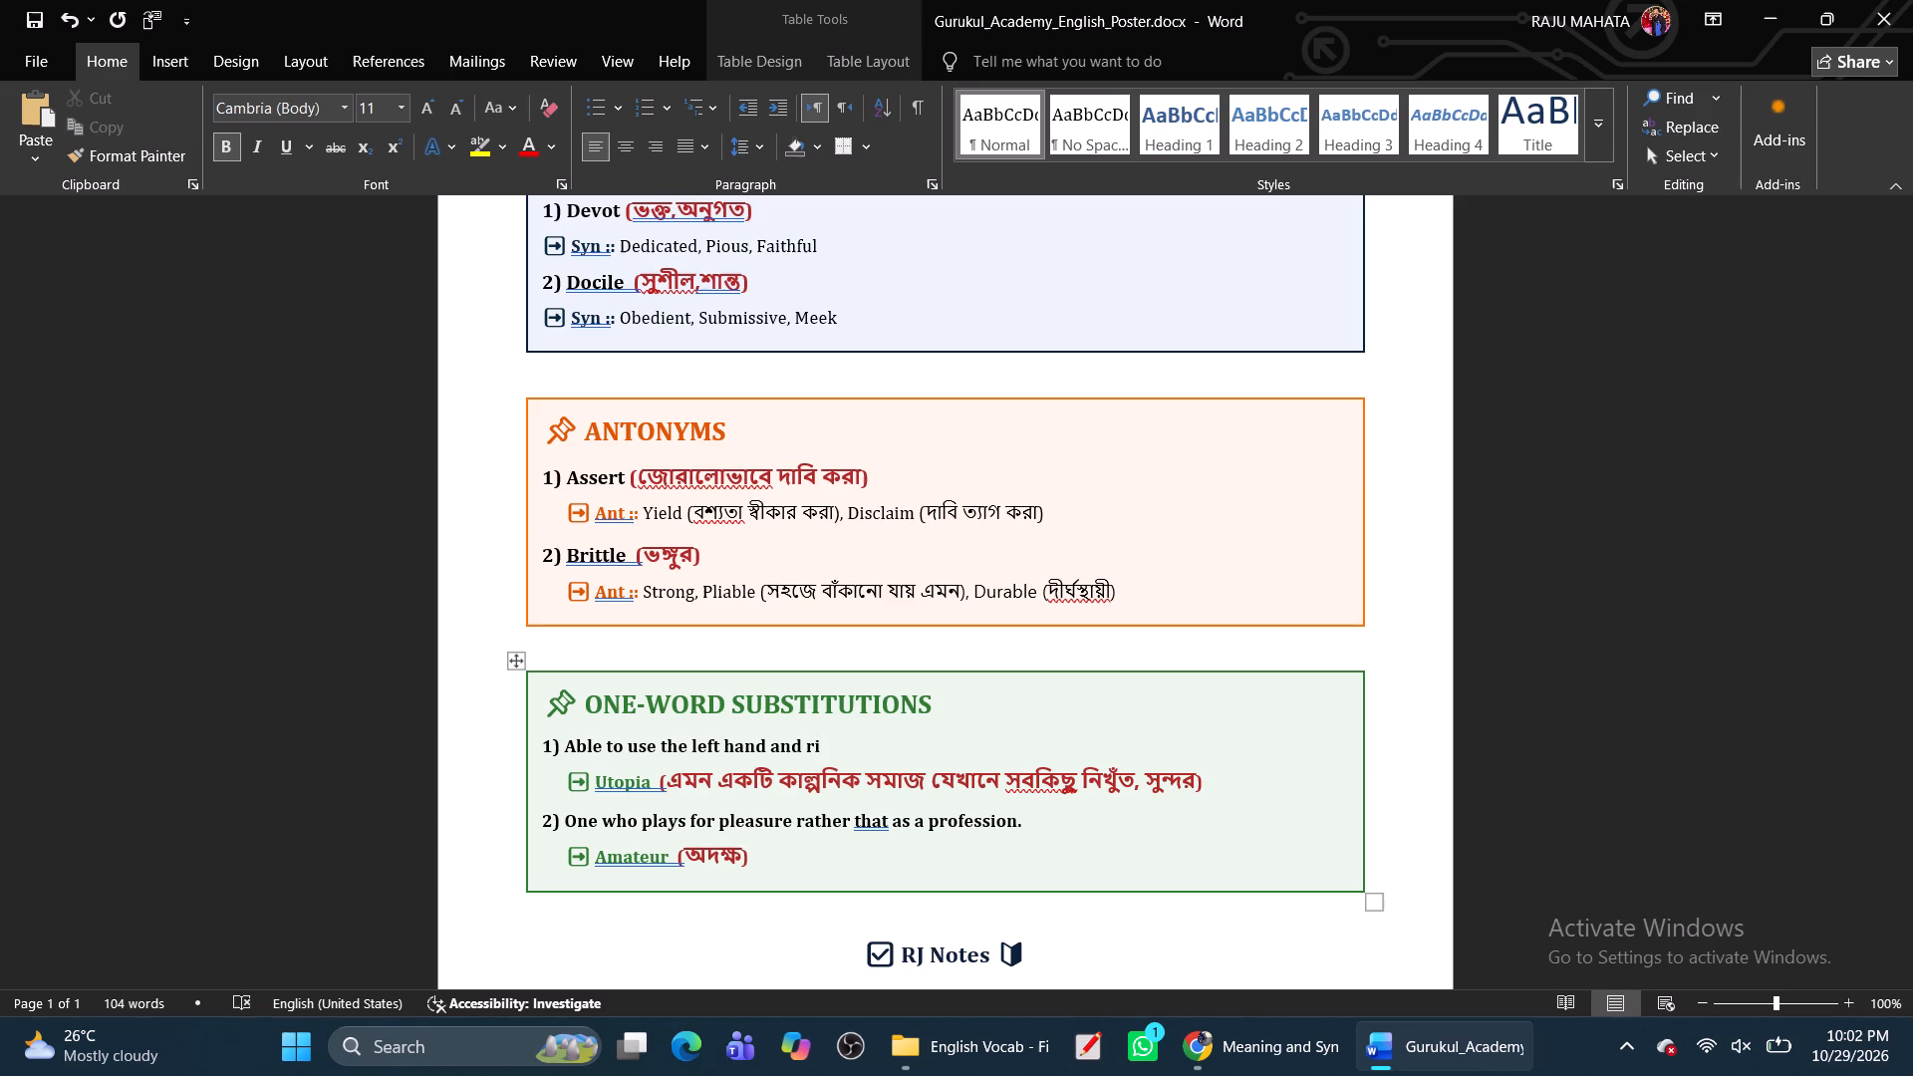
{"action": "key", "text": "BackSpace"}
{"action": "type", "text": "ight"}
{"action": "key", "text": "space"}
{"action": "type", "text": "hand"}
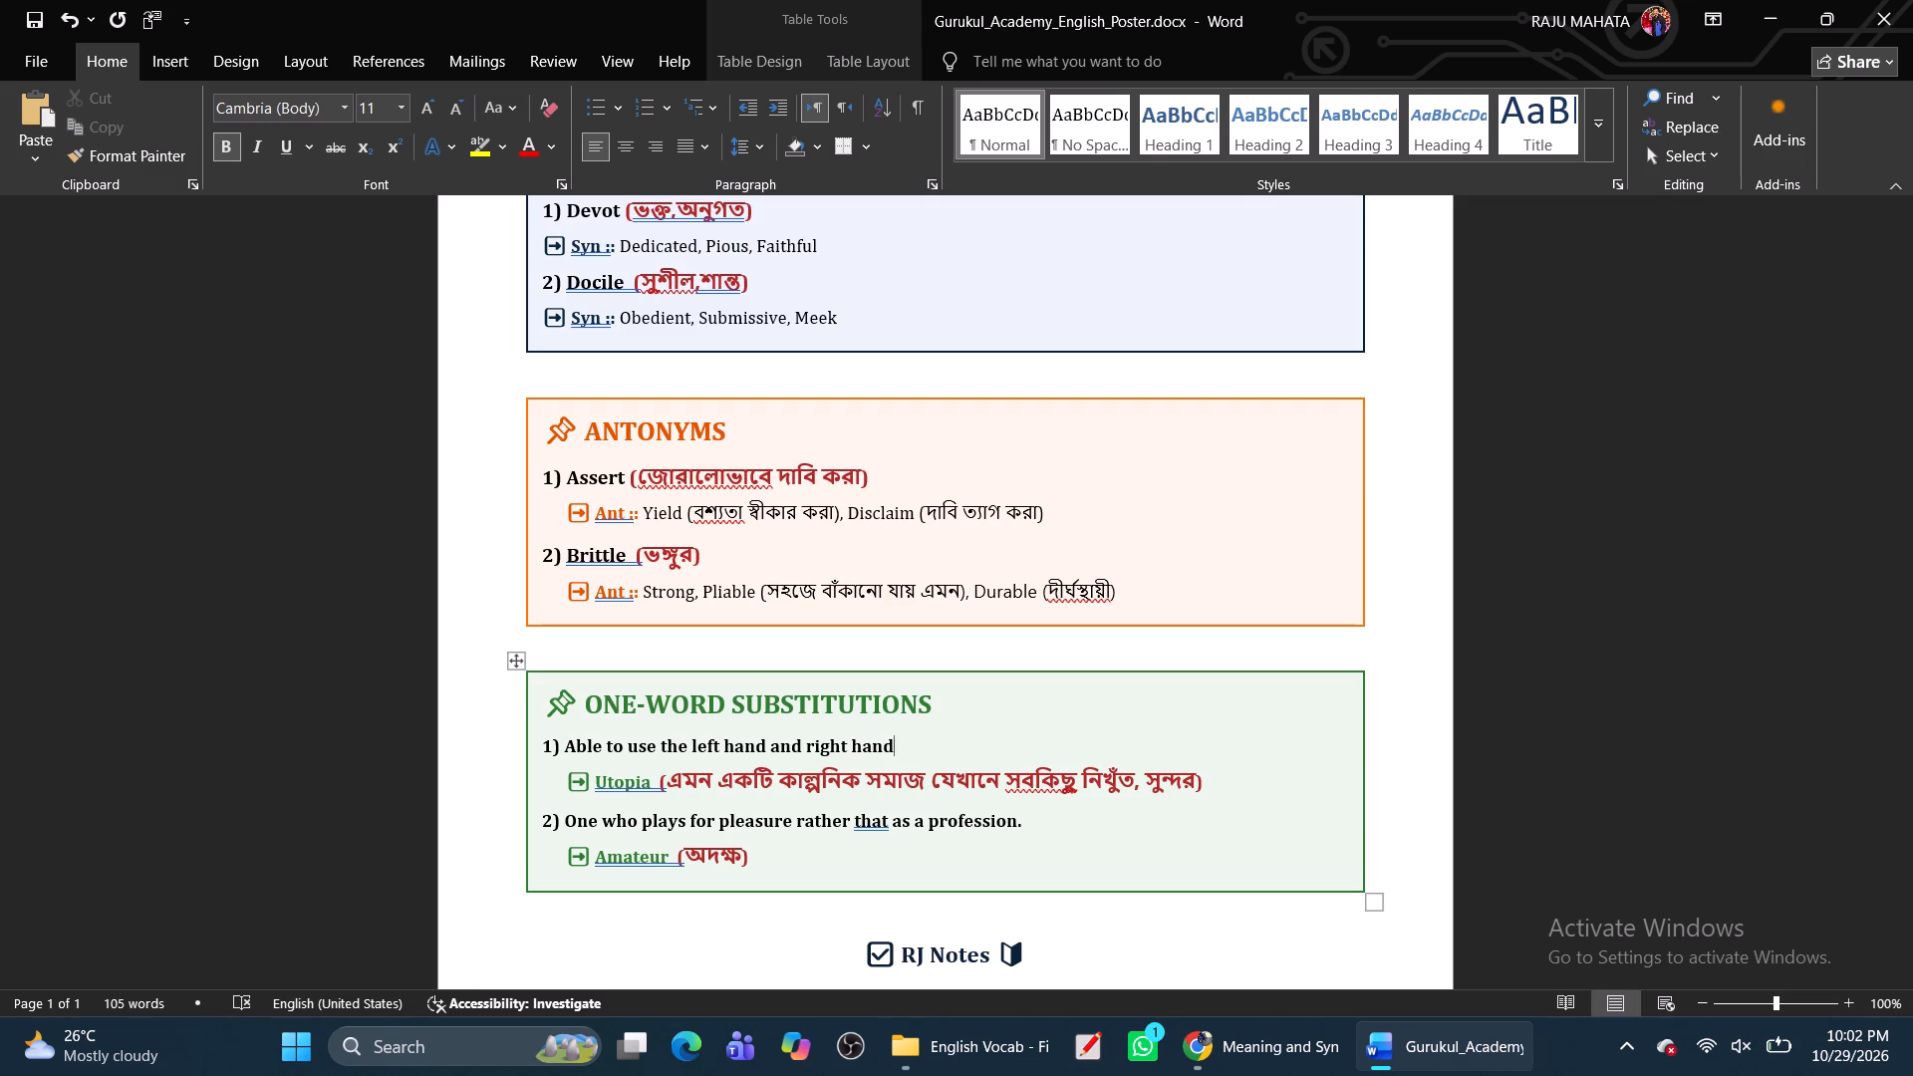
{"action": "key", "text": "space"}
{"action": "key", "text": "e"}
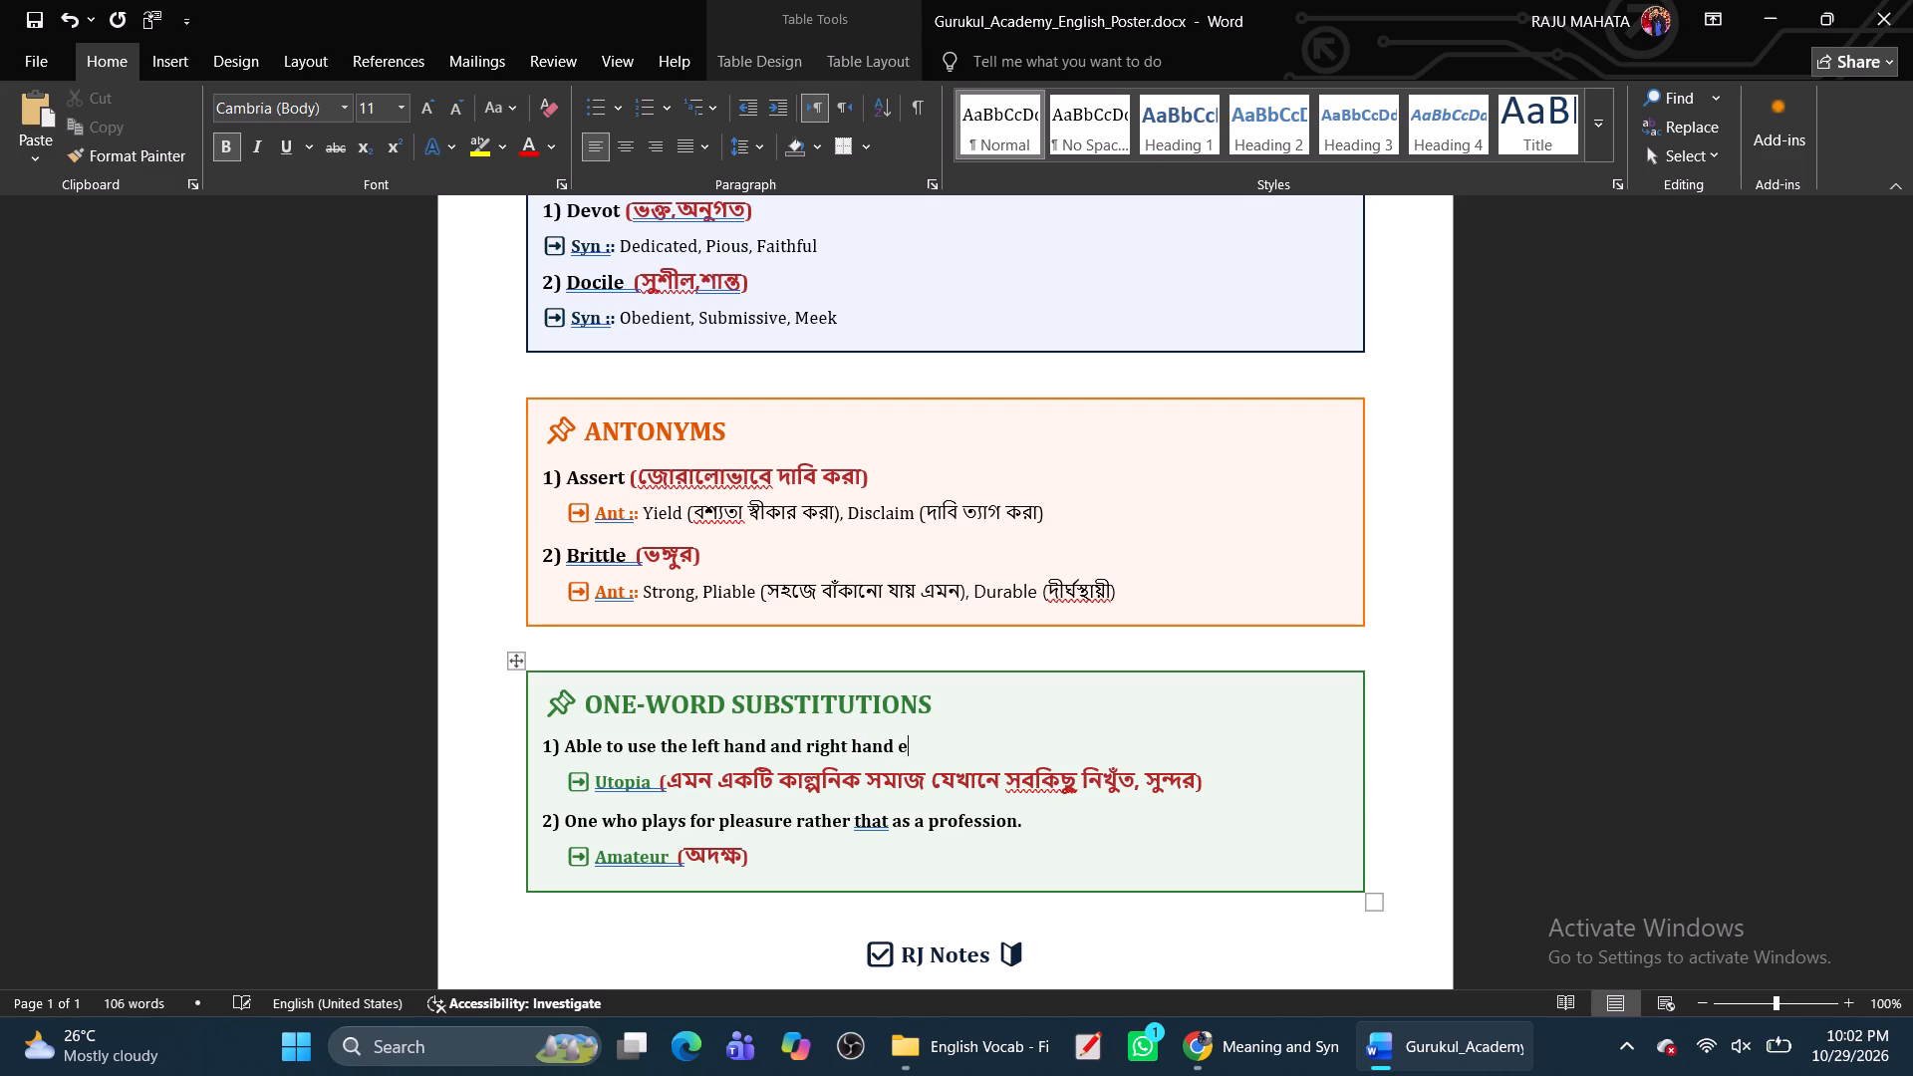